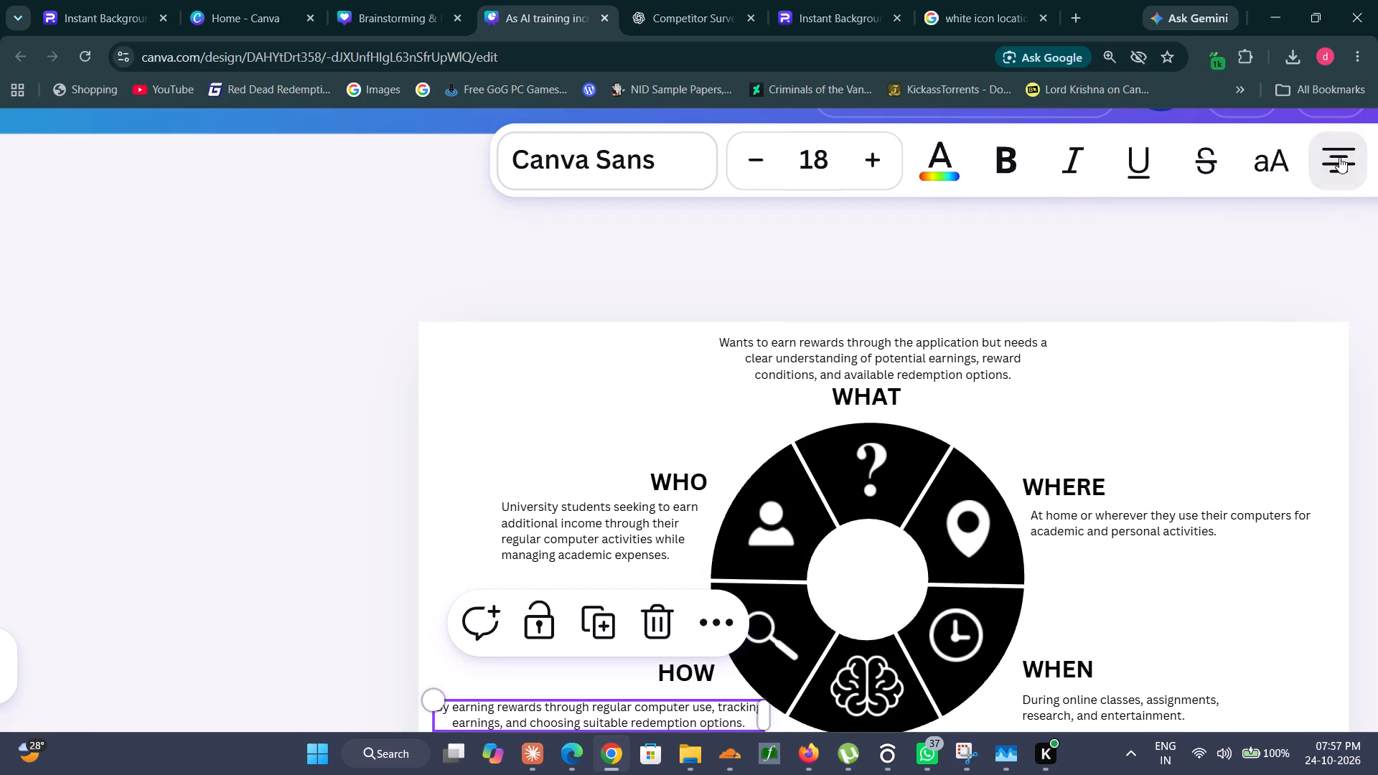
Narrow the HOW description to three lines and reposition it just below the HOW label, clear of the wheel.
scroll(776, 603, down, 2)
click(615, 638)
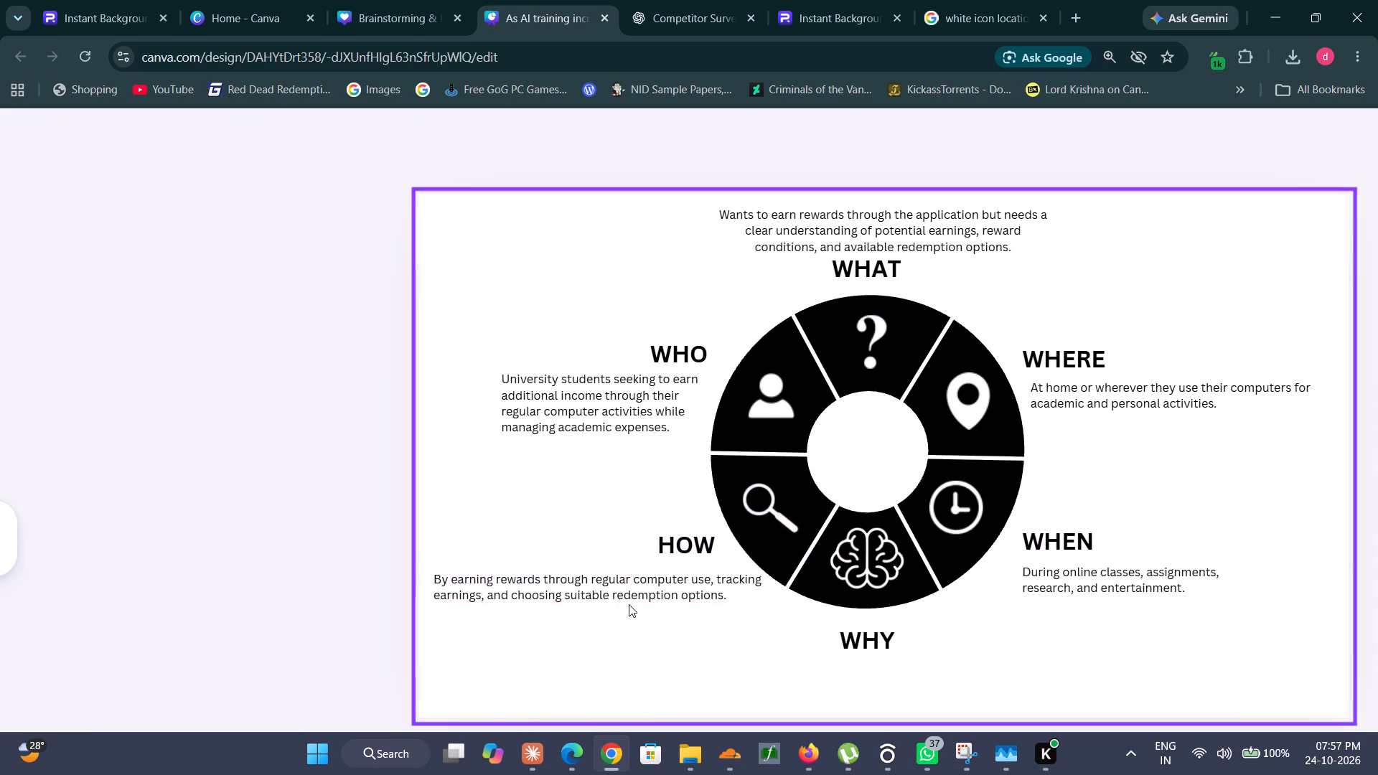
drag(637, 588, 627, 578)
drag(749, 578, 709, 576)
drag(682, 583, 708, 581)
click(783, 650)
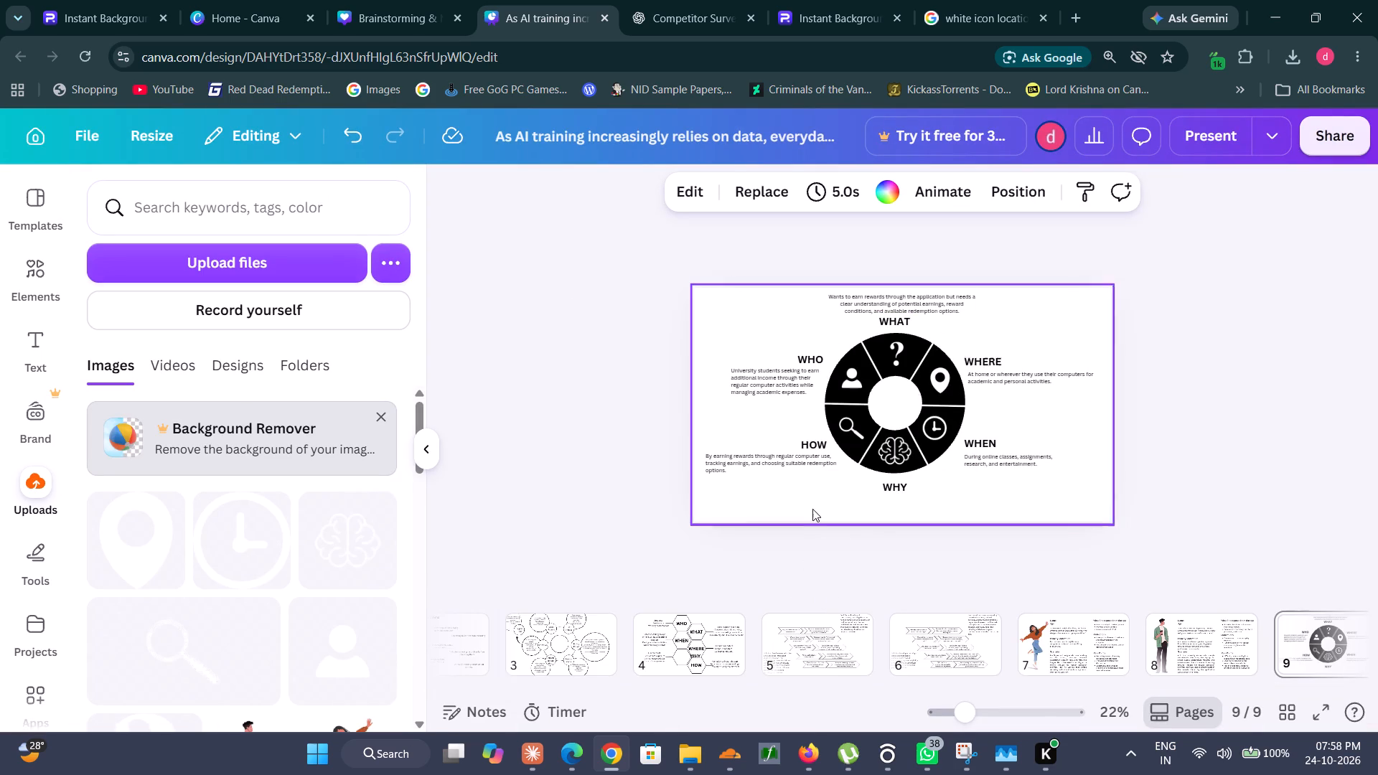
Select the HOW description on page 9 and open the zoom level choices for a closer view of it.
click(716, 446)
click(733, 485)
click(739, 471)
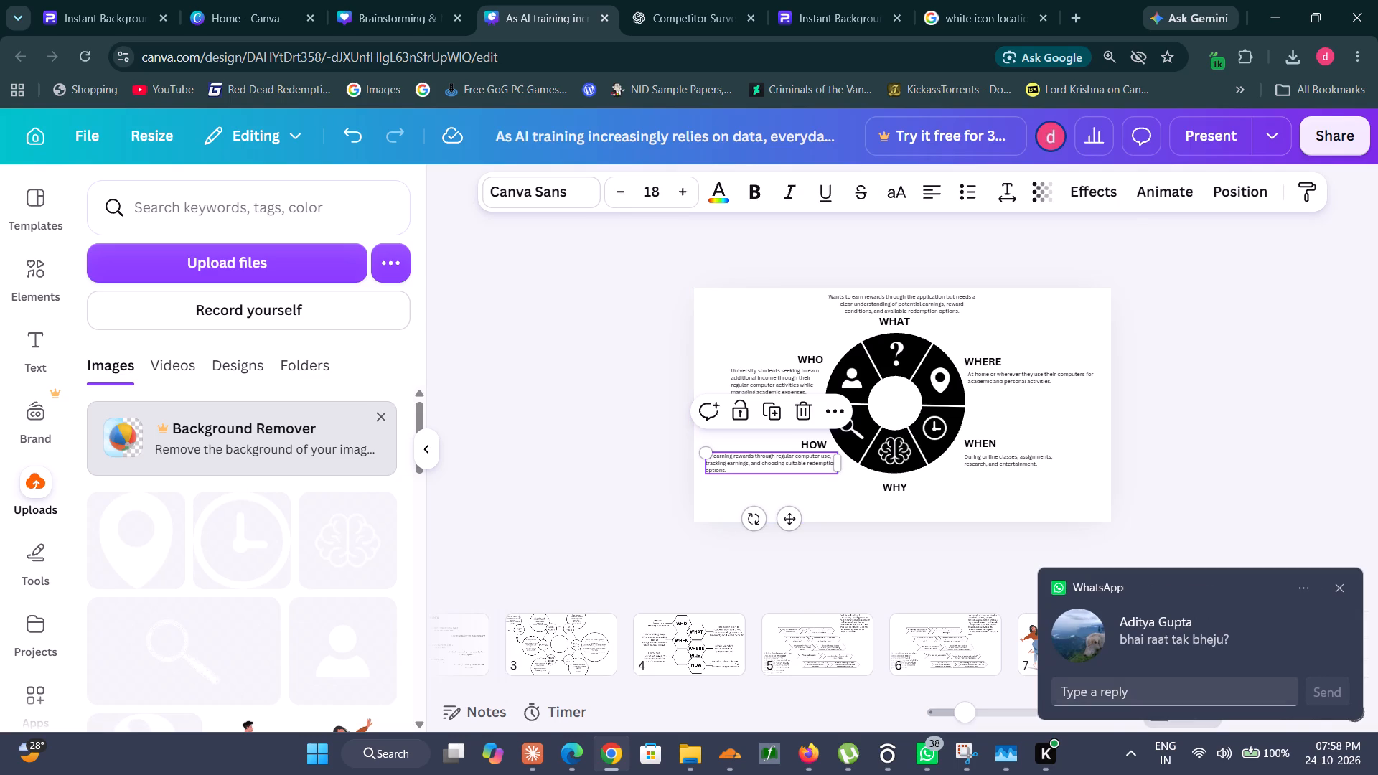
click(1136, 700)
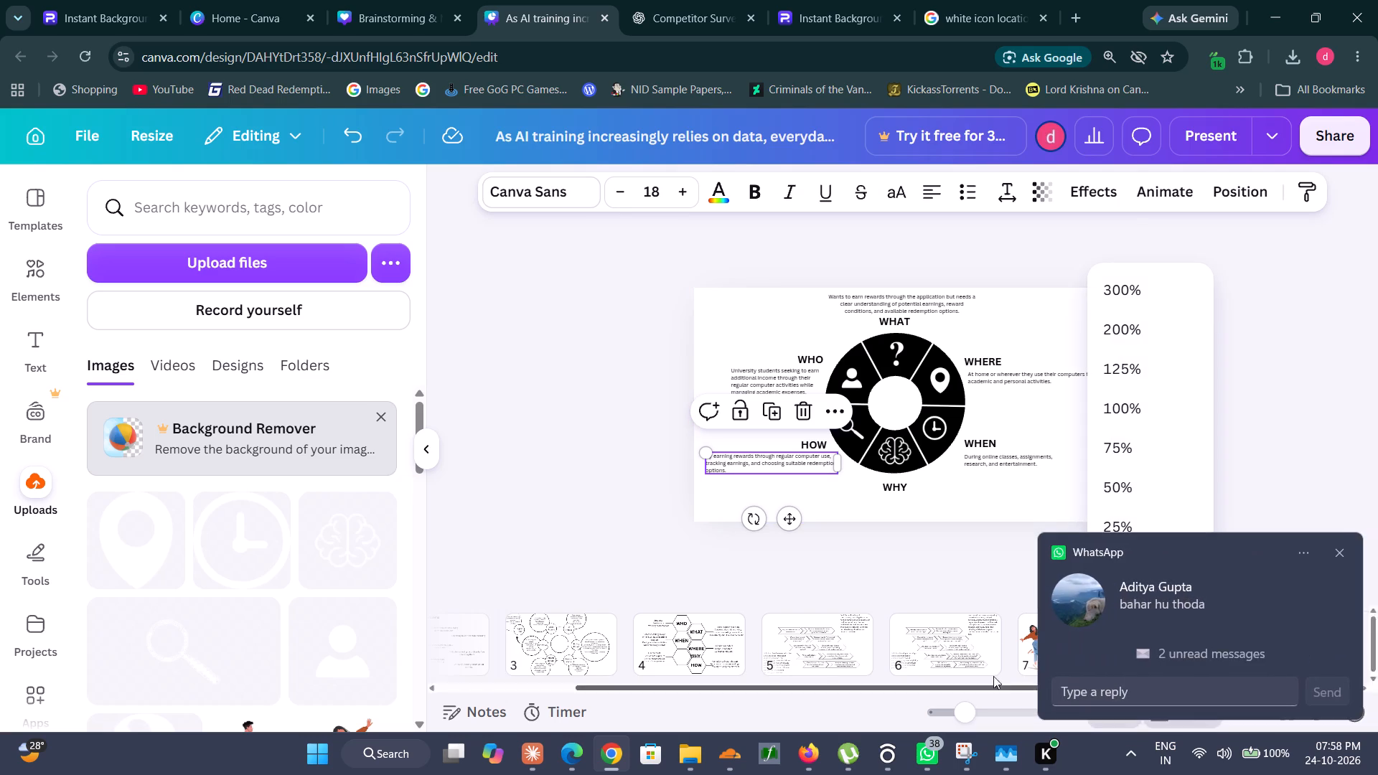
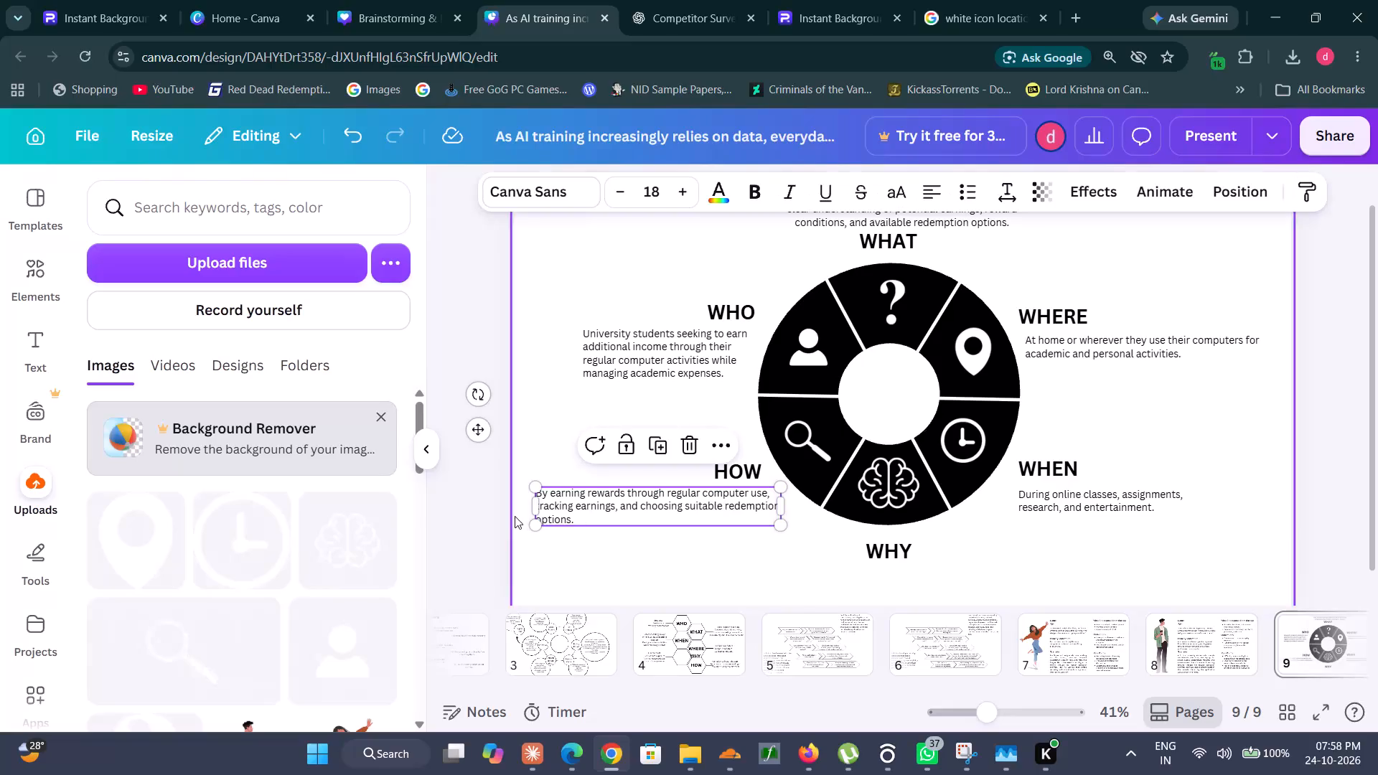
Narrow the HOW description to about 525 wide and shift it so its left edge lines up with the WHO description.
click(538, 507)
drag(530, 508, 562, 509)
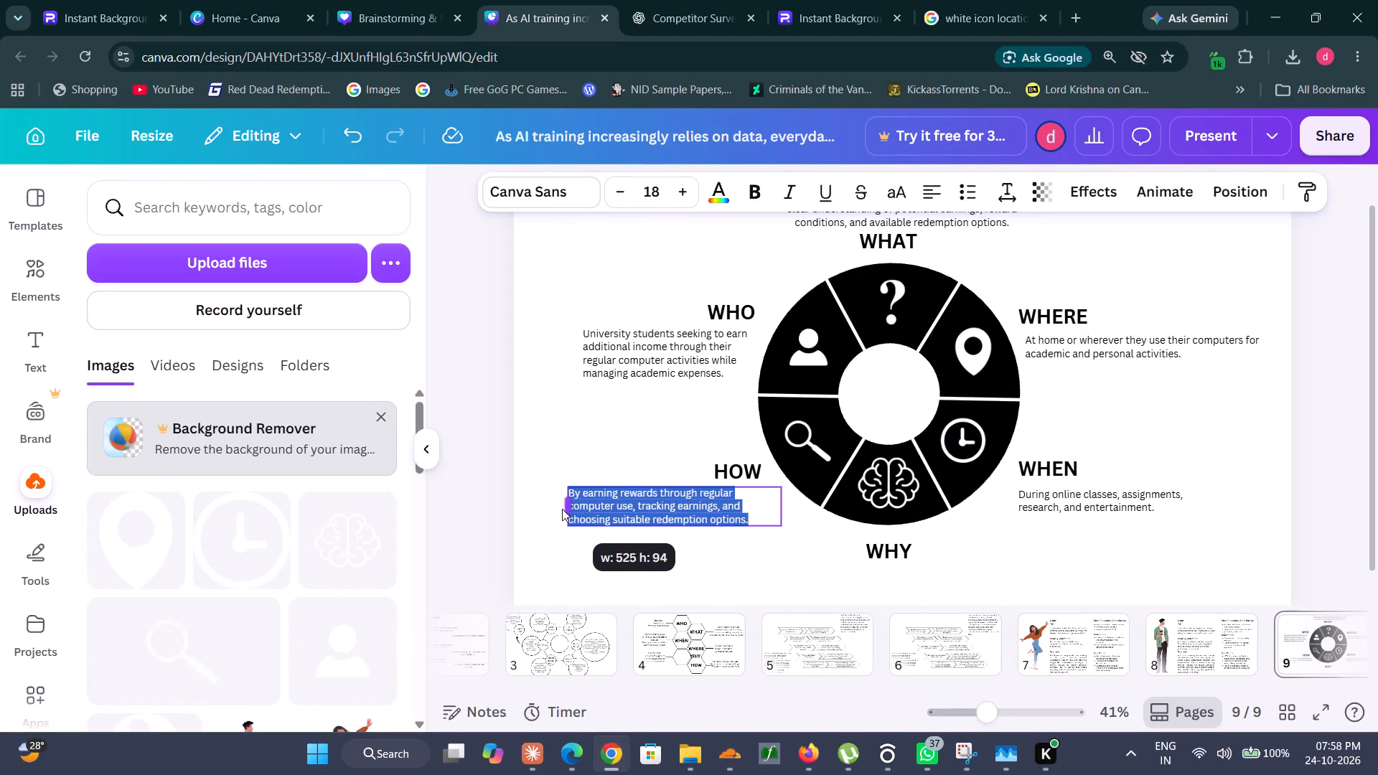
drag(562, 509, 563, 509)
click(551, 555)
drag(595, 515, 599, 515)
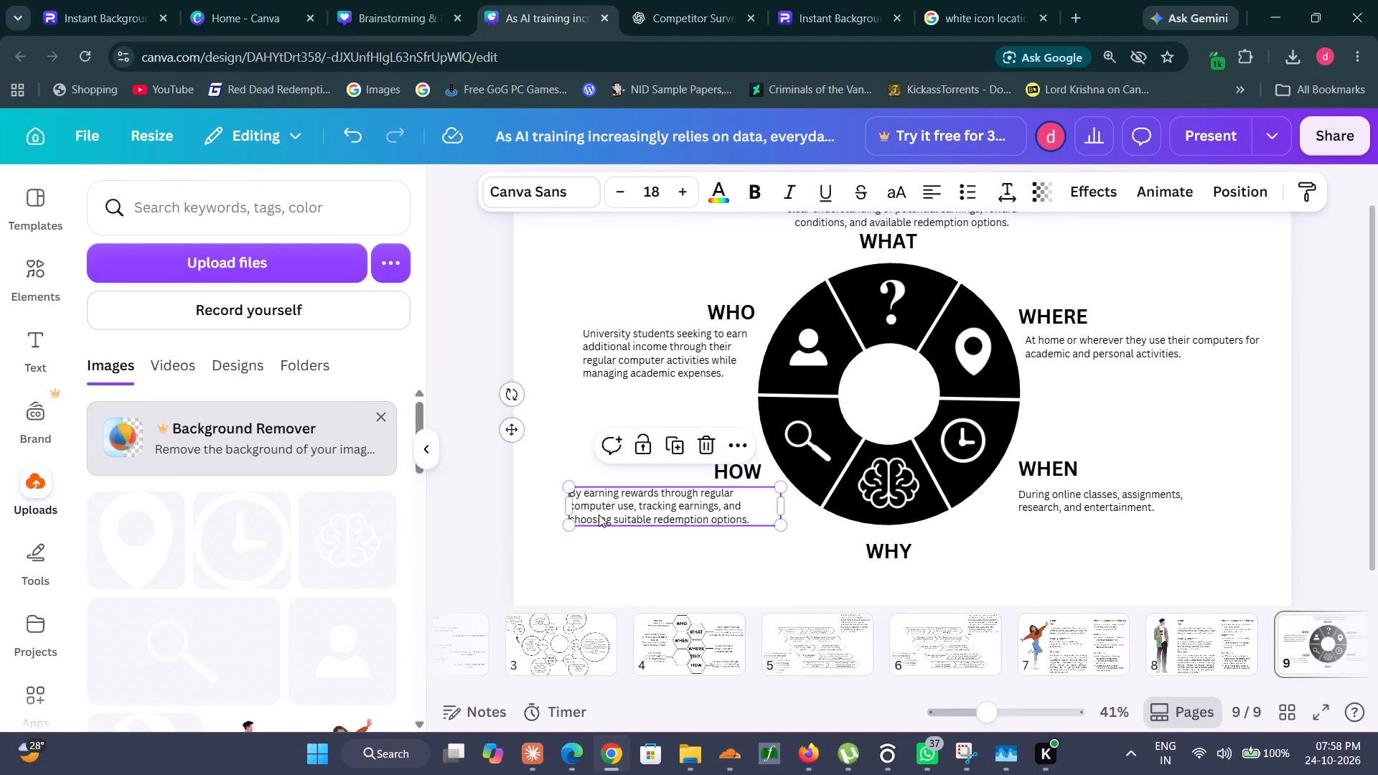
drag(599, 515, 604, 514)
click(739, 570)
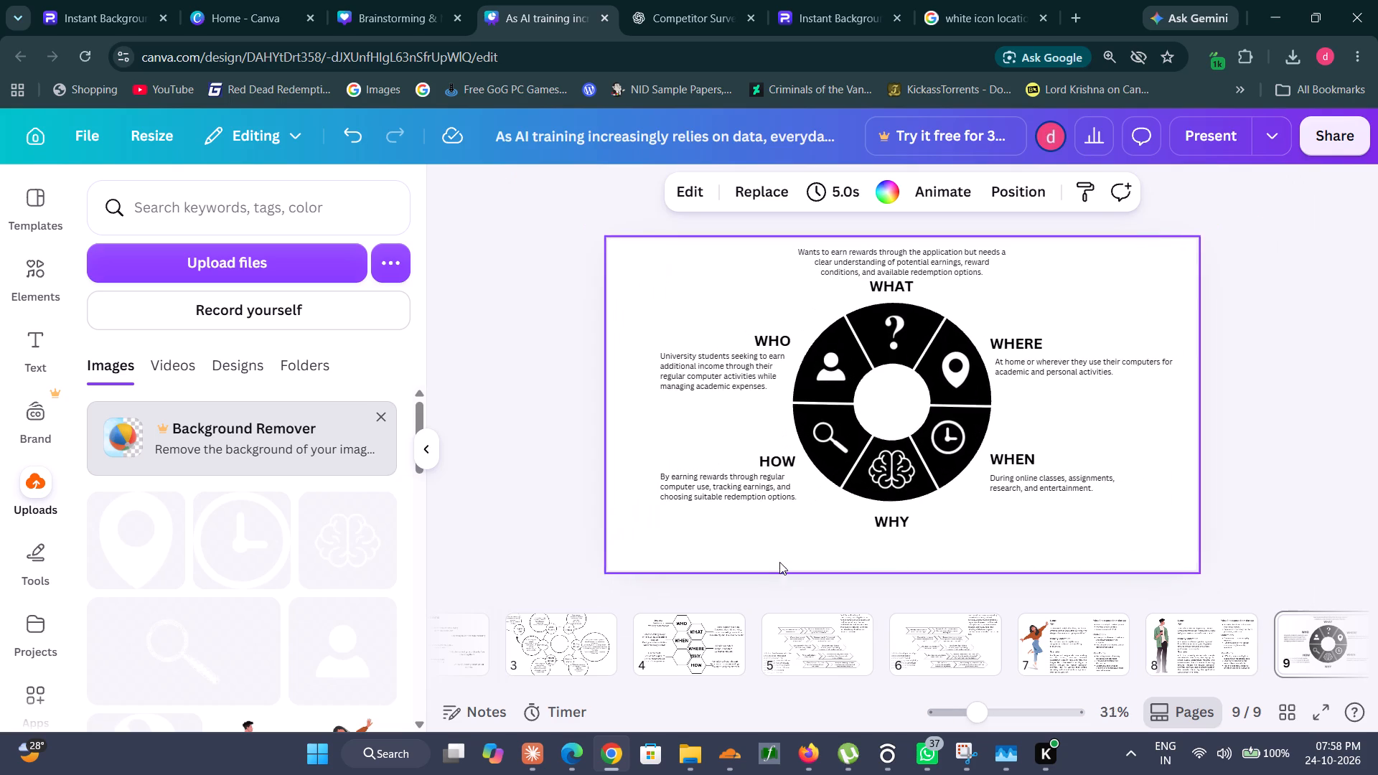
Switch to the 5W + H Analysis in ChatGPT to get the answer sentence of "5. Why?" for the WHY label.
click(642, 0)
scroll(686, 489, down, 1)
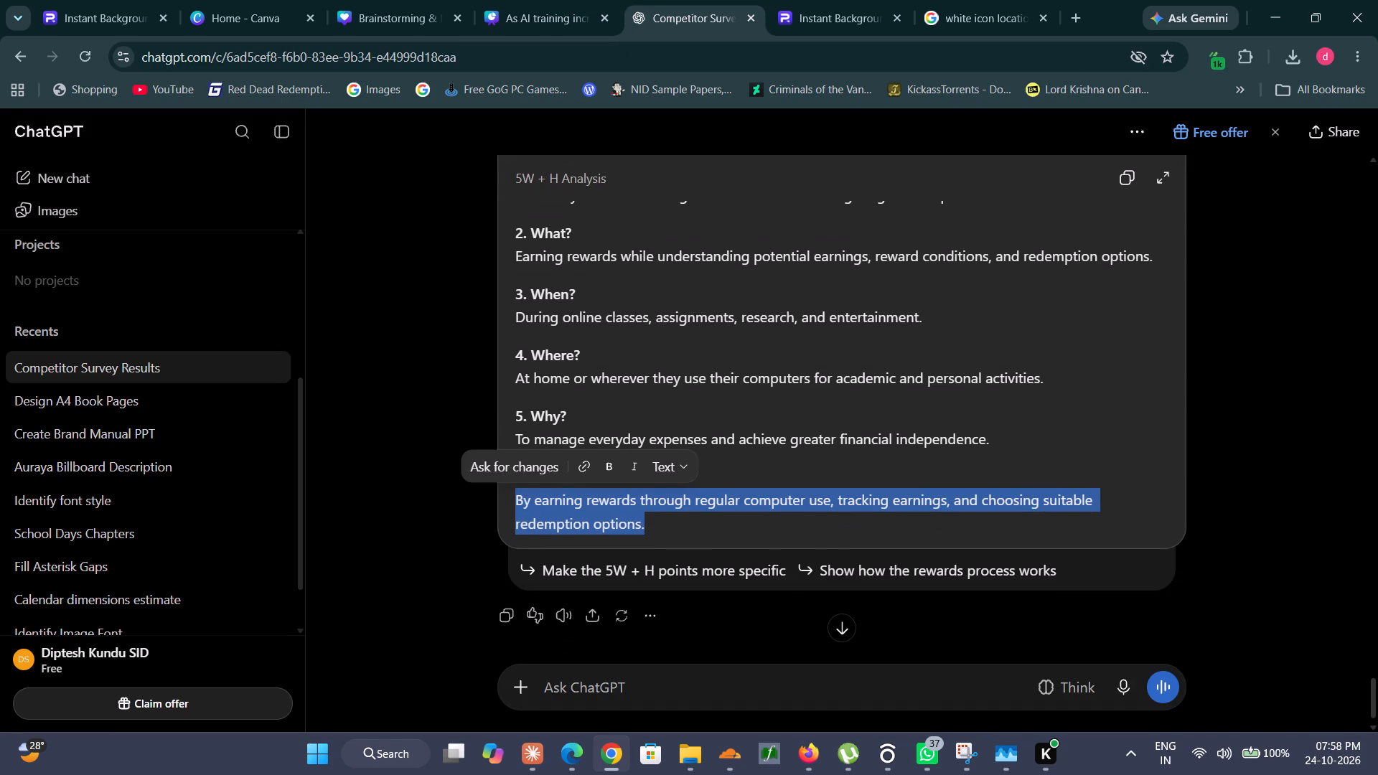
Copy the "5. Why?" answer from ChatGPT into page 9 in Canva and place it just below the WHY label.
click(749, 422)
triple_click(763, 443)
key(ctrl+c)
click(563, 0)
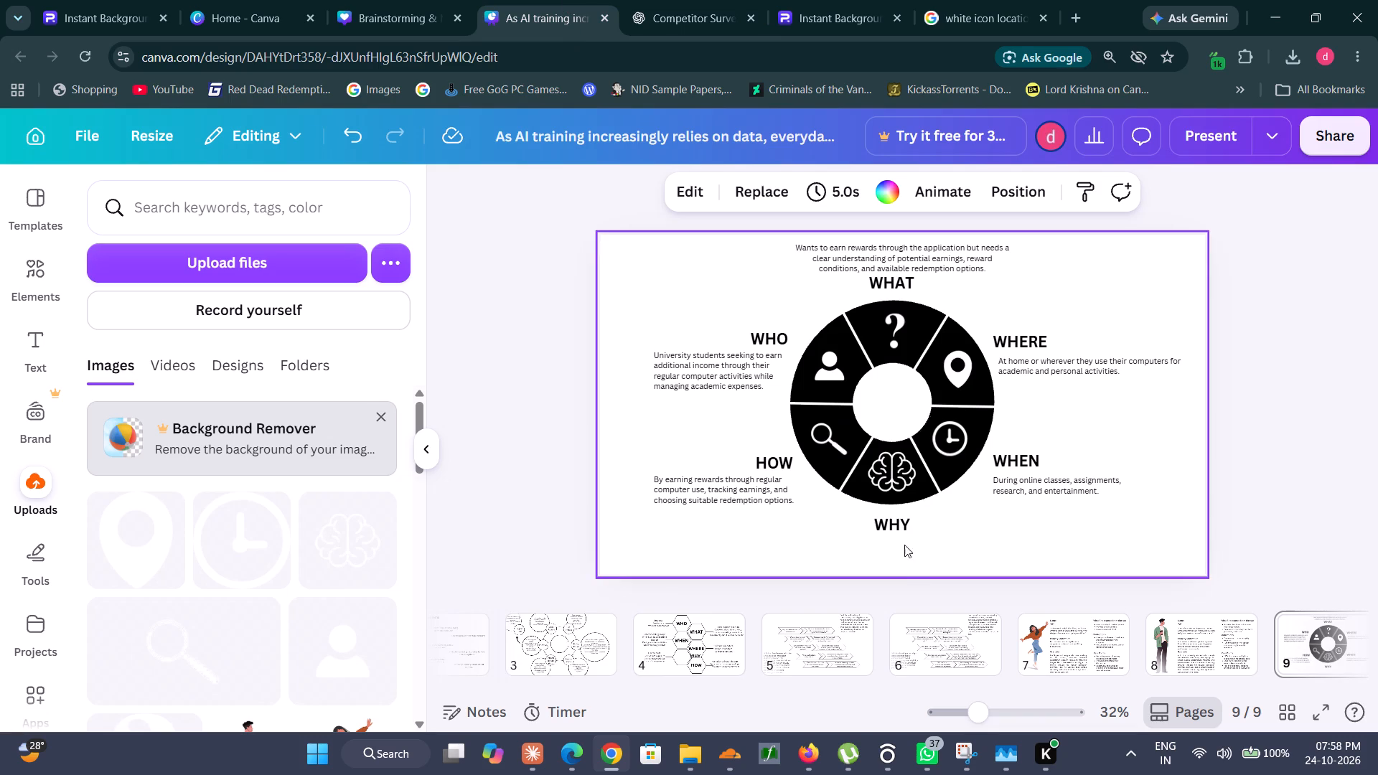
key(ctrl+v)
drag(927, 458, 937, 597)
Remove the "5. Why?" heading from the WHY description, keeping only the answer sentence.
triple_click(917, 532)
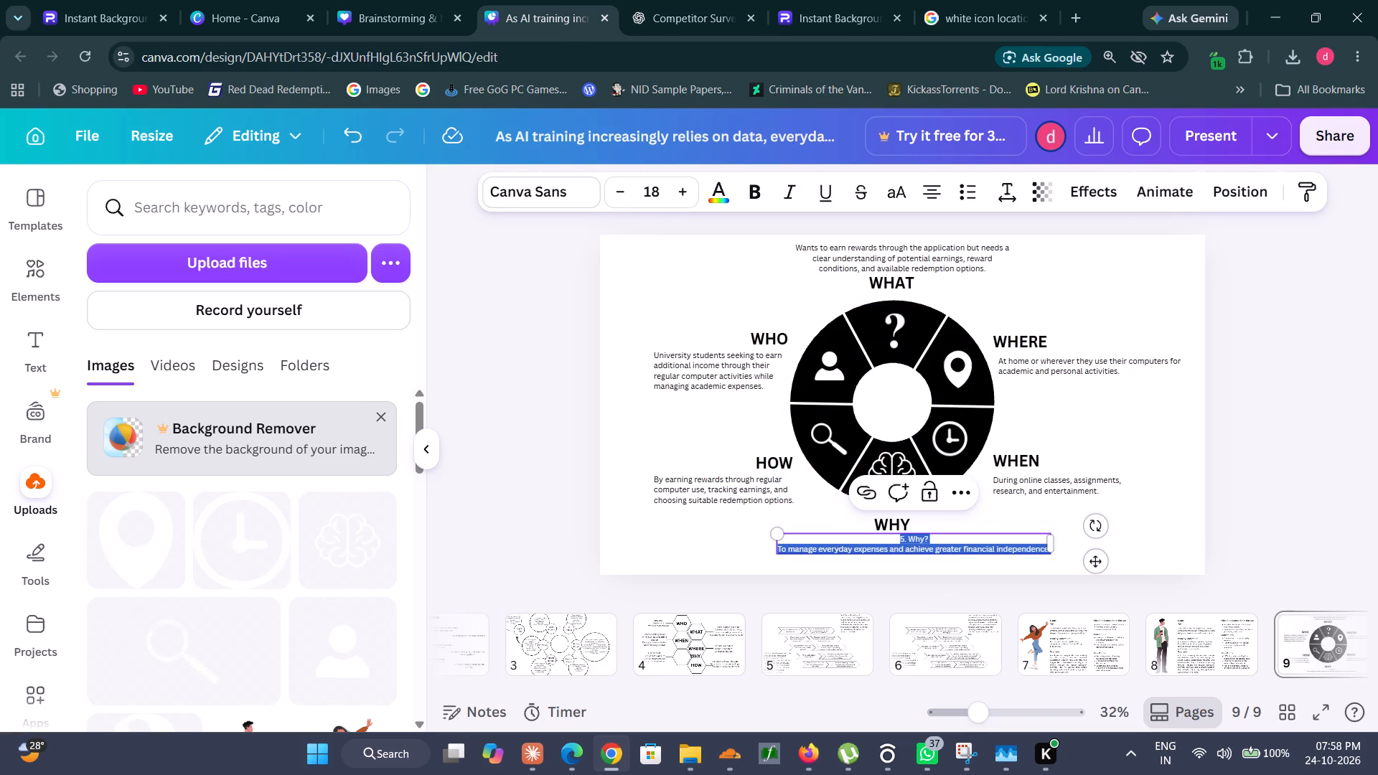
double_click(917, 544)
click(915, 532)
triple_click(916, 542)
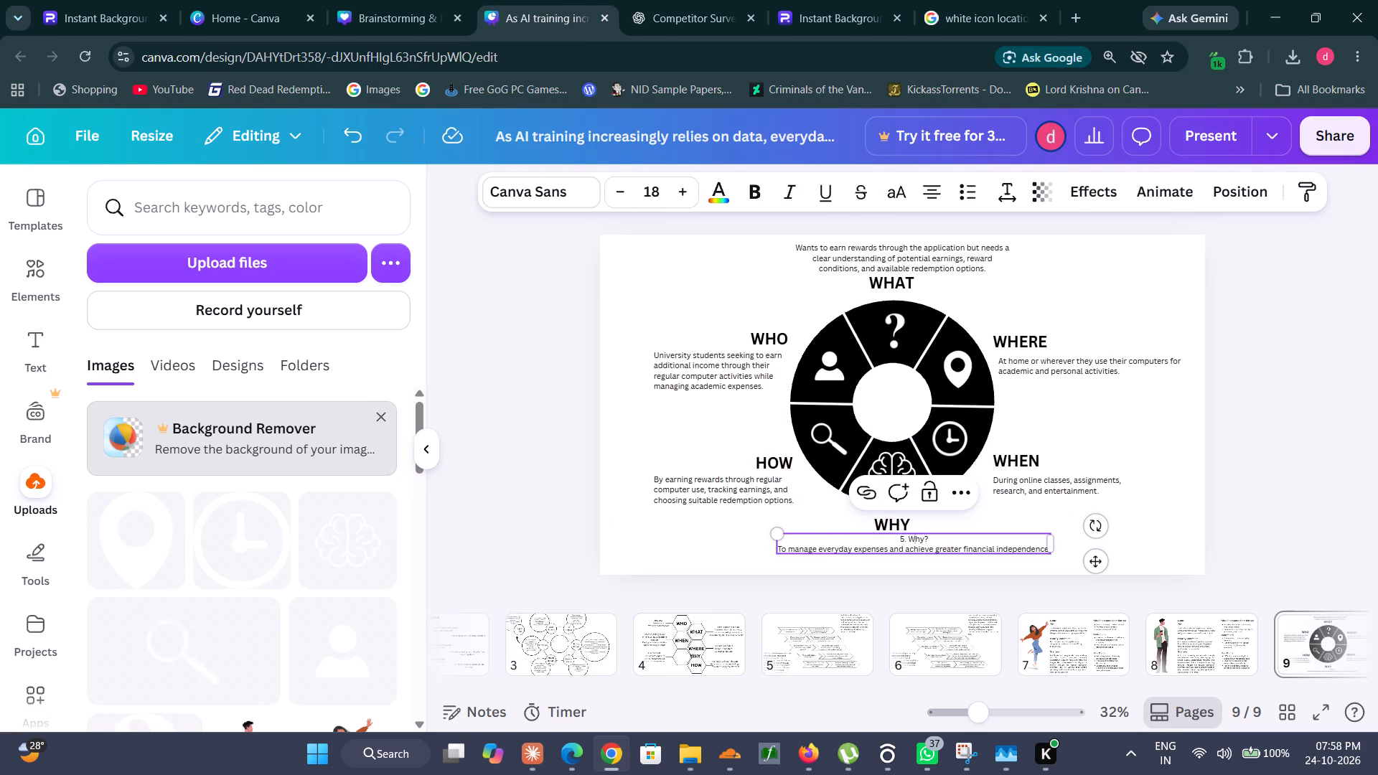
double_click(917, 538)
key(BackSpace)
click(901, 558)
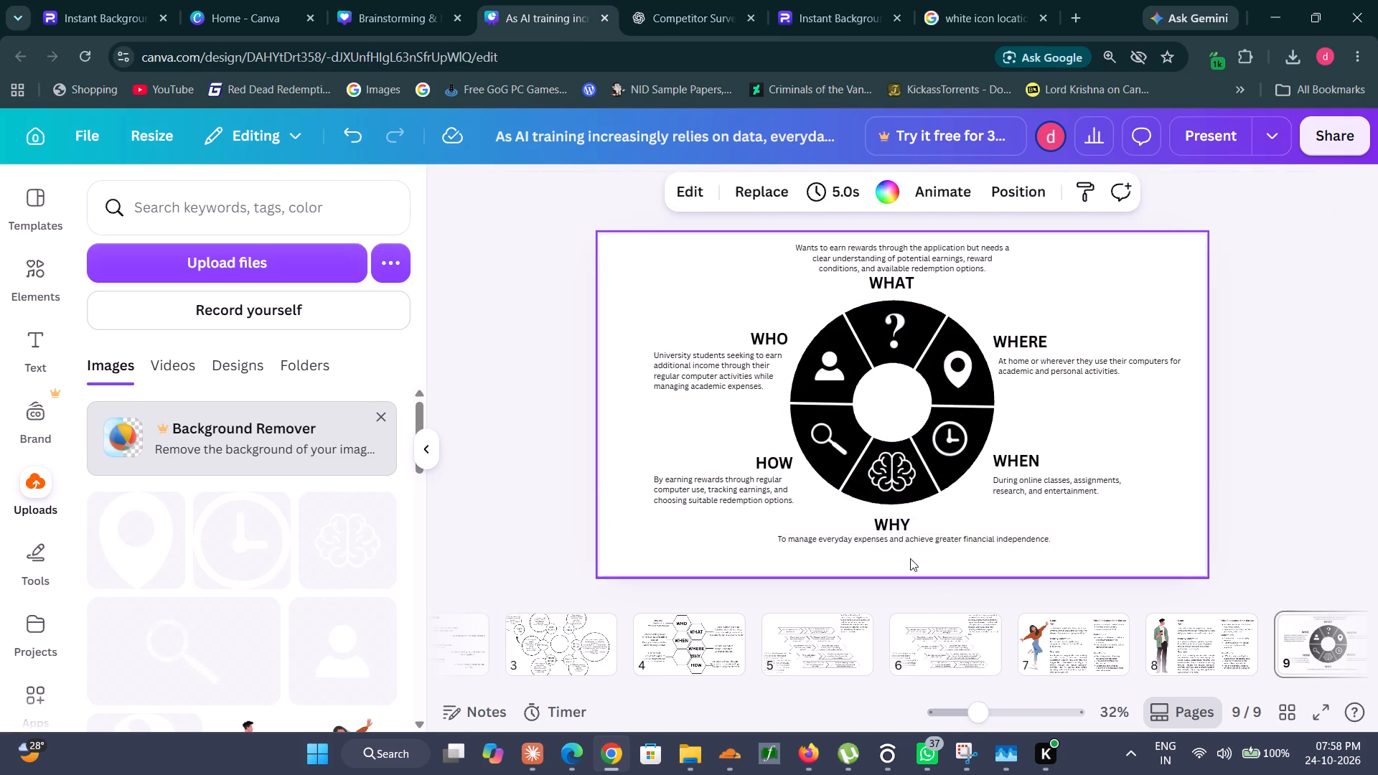
Lower the WHY description slightly and narrow it to two lines centred beneath the WHY label.
drag(954, 538, 947, 541)
click(1104, 504)
click(1000, 538)
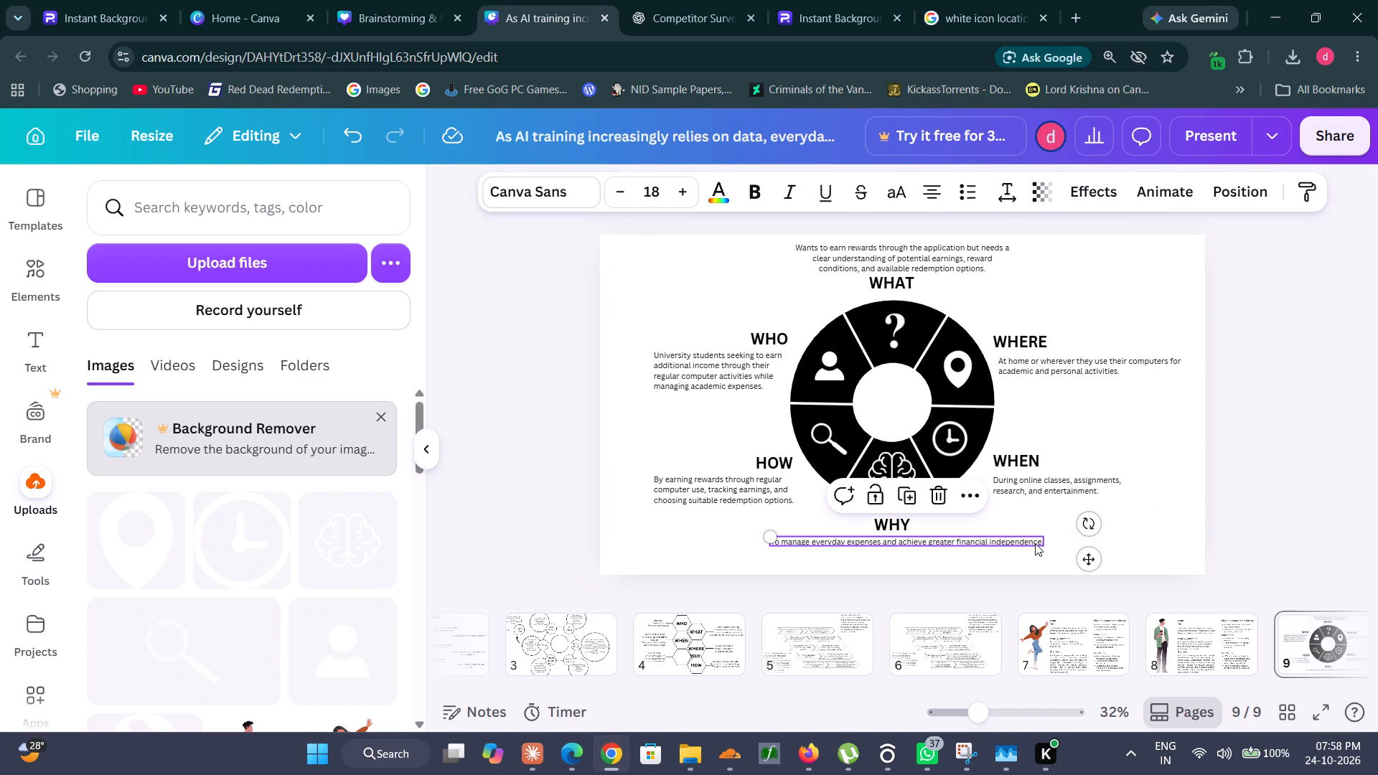
drag(1046, 542, 1023, 542)
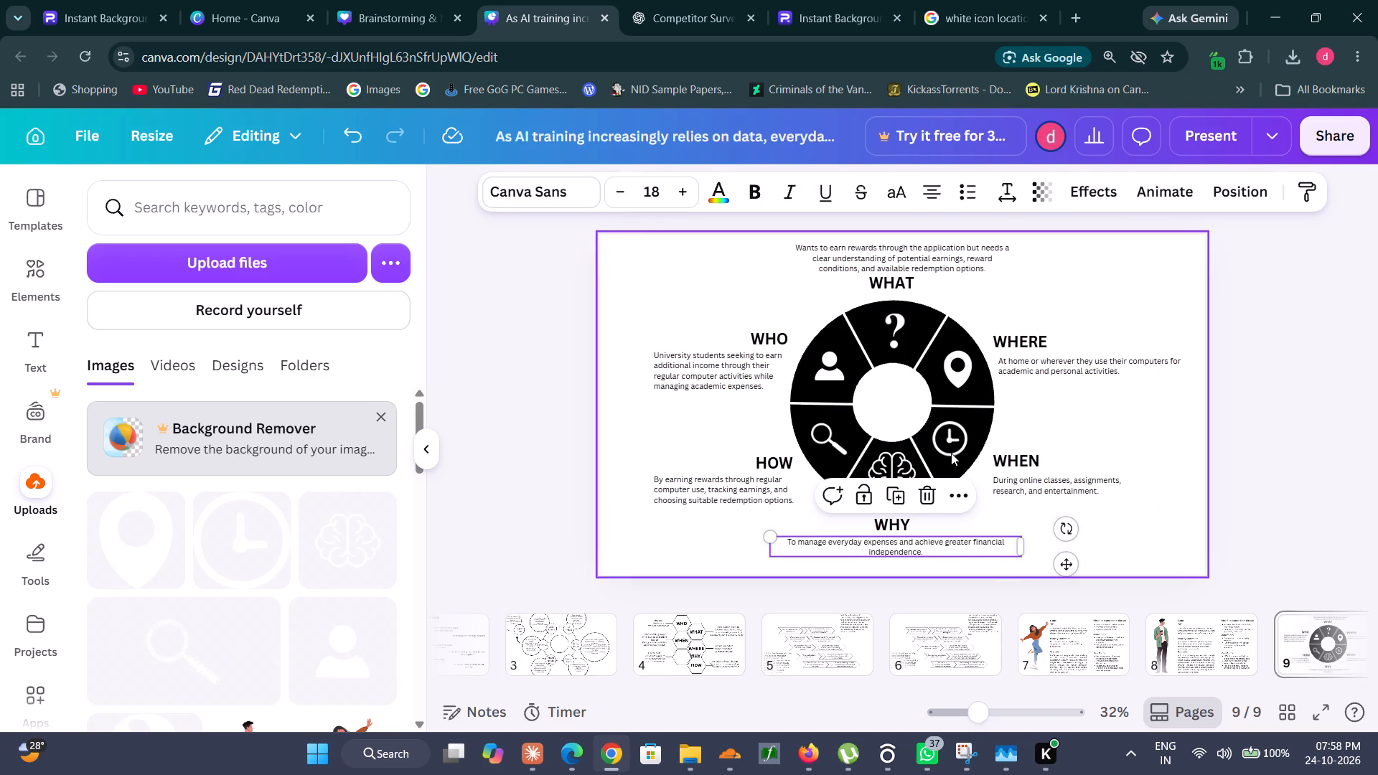
click(1129, 517)
click(945, 542)
click(1165, 484)
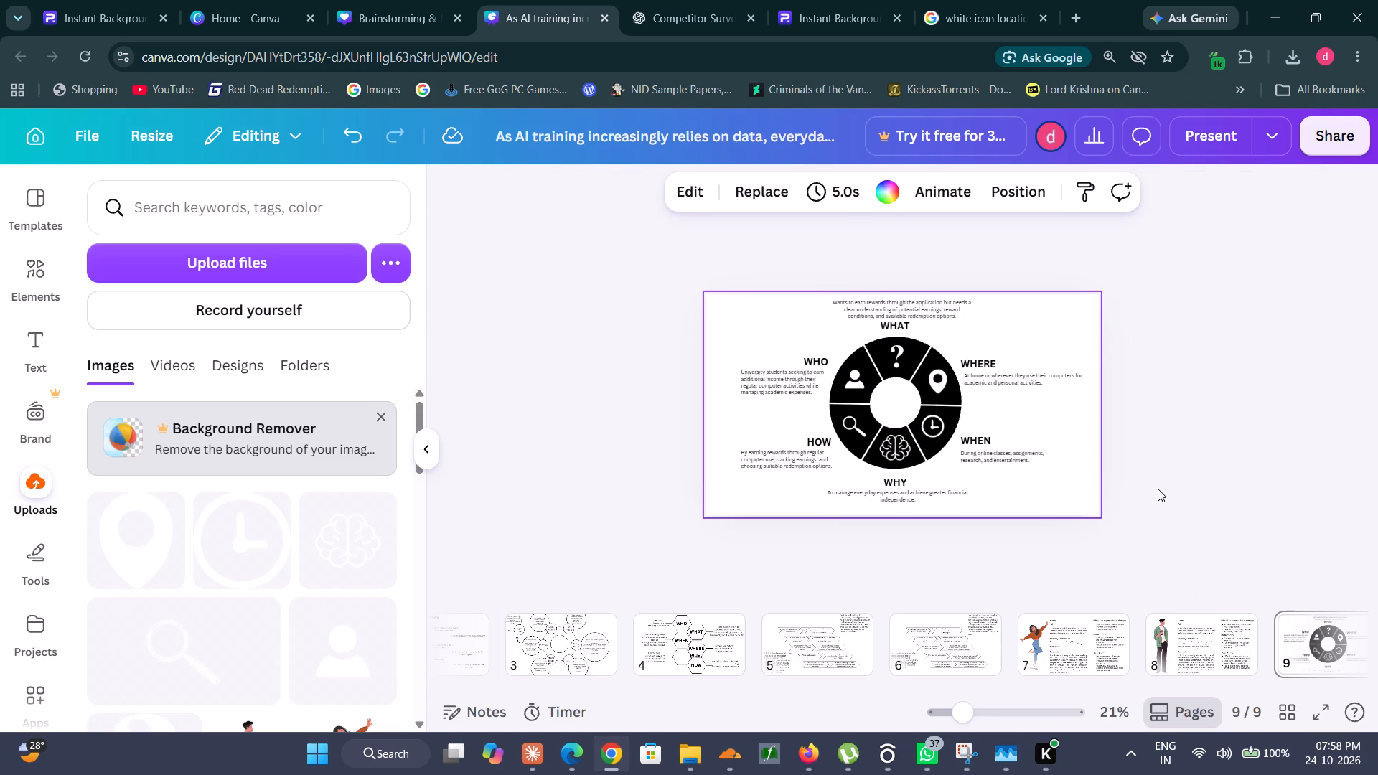
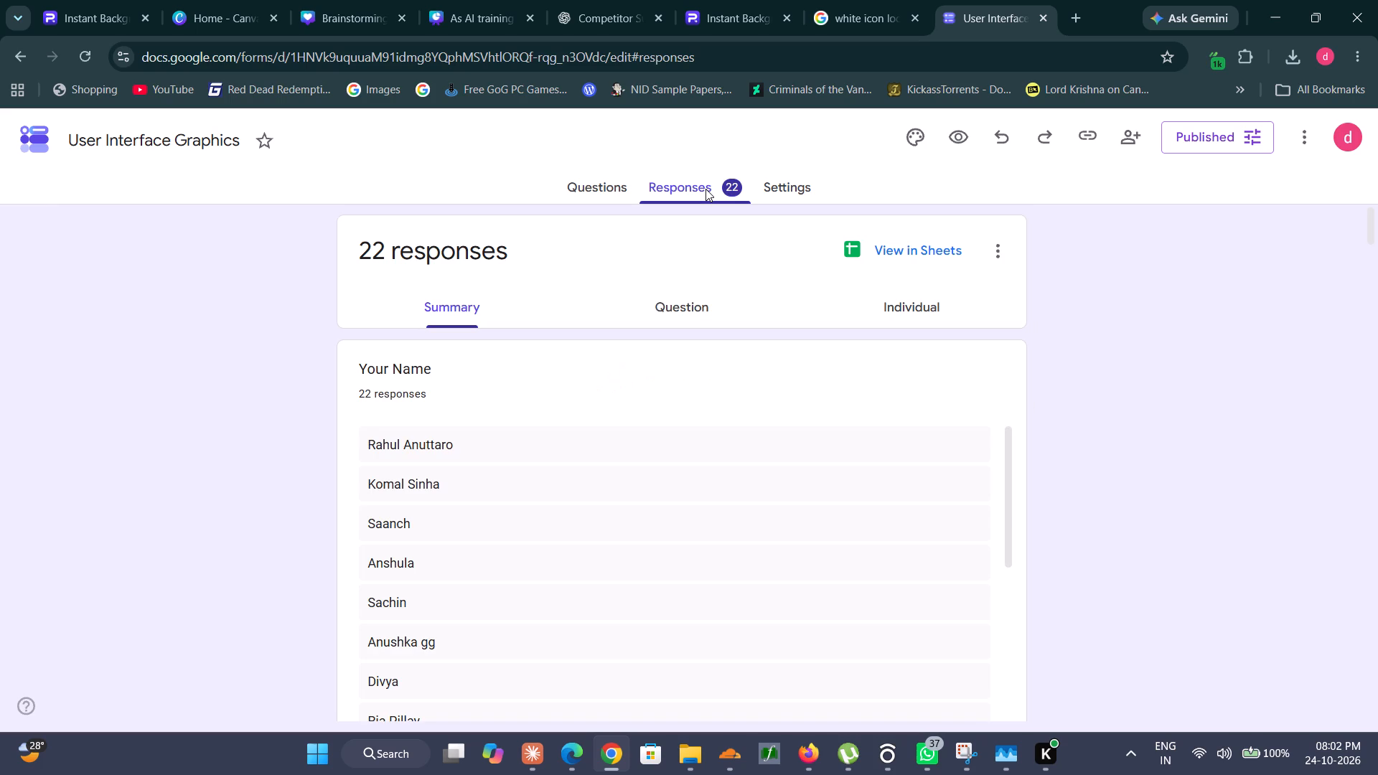
Look through the response summary of the User Interface Graphics form, from the respondent list to the occupation and age group charts.
scroll(721, 370, down, 7)
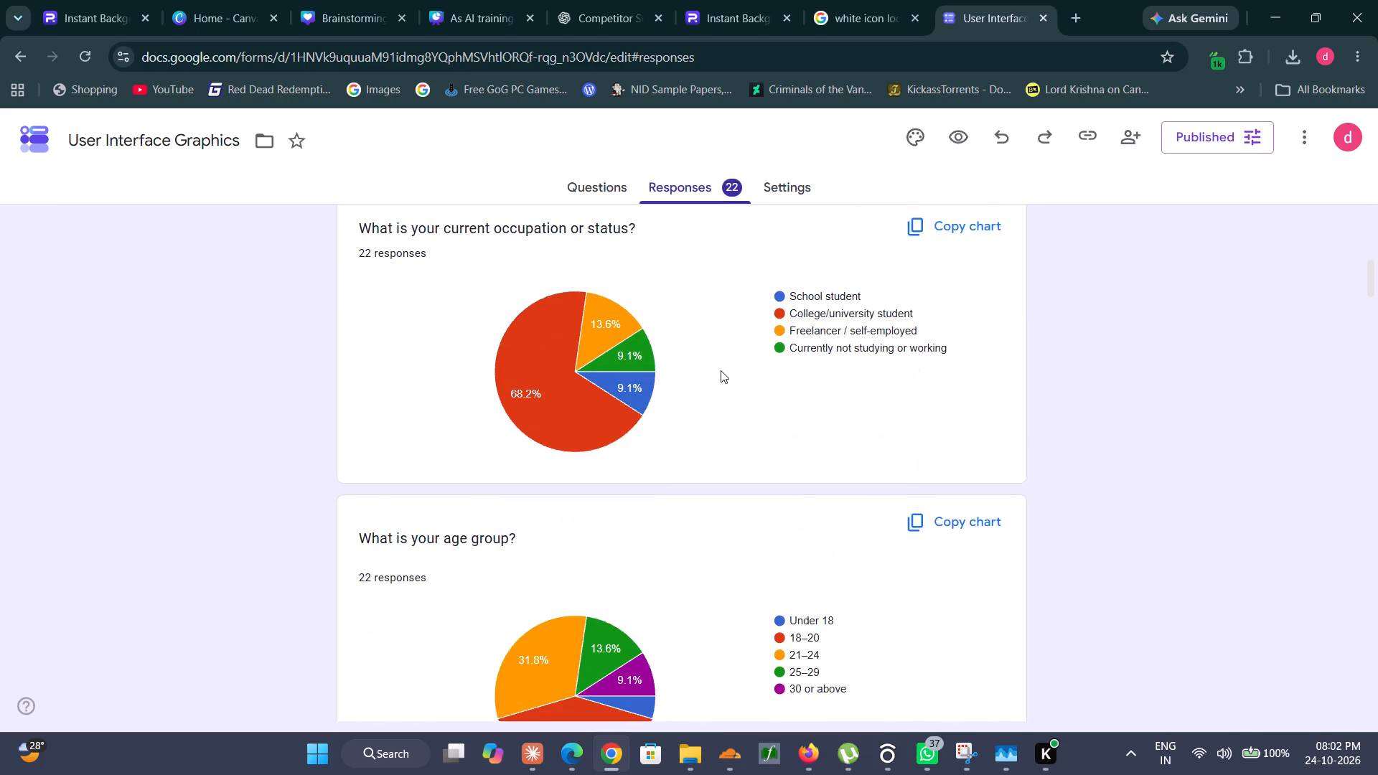
scroll(721, 370, up, 7)
scroll(721, 370, down, 2)
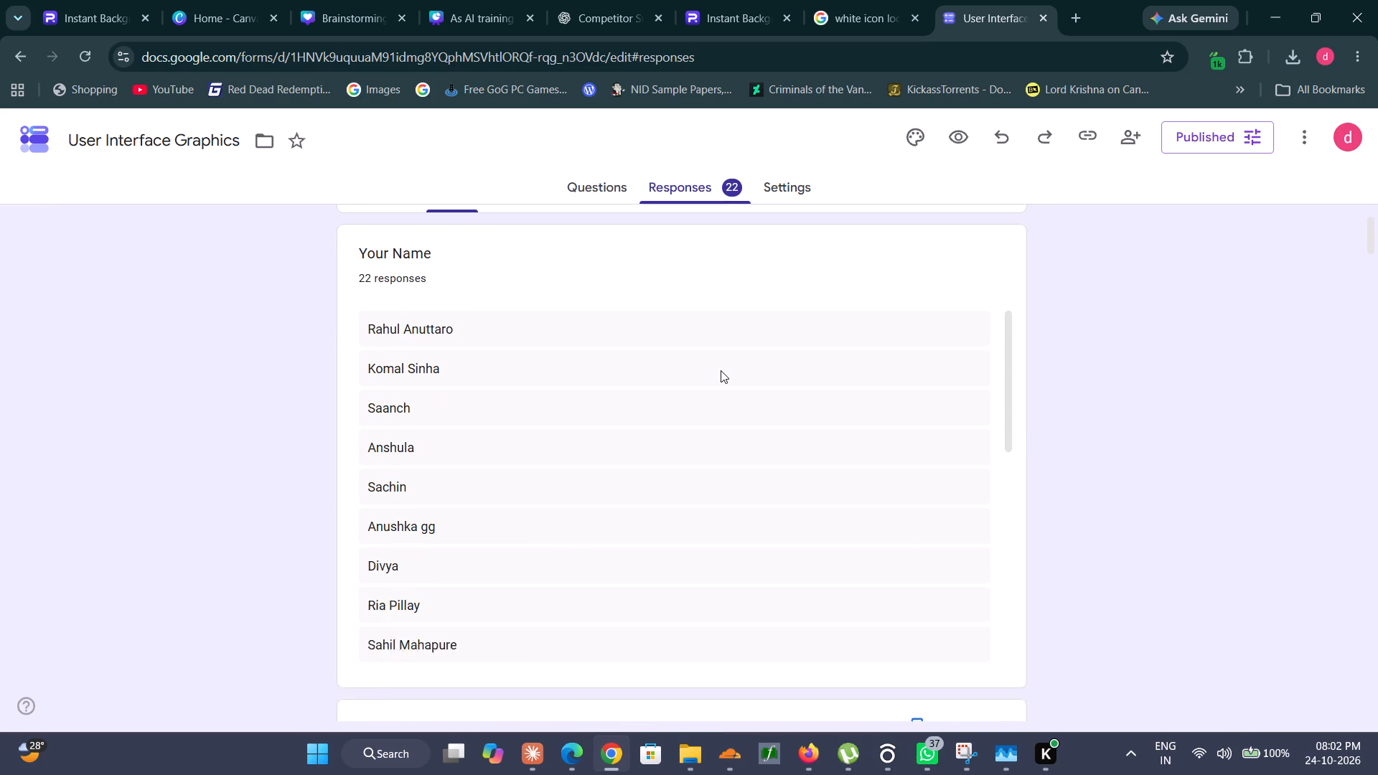
scroll(723, 368, up, 3)
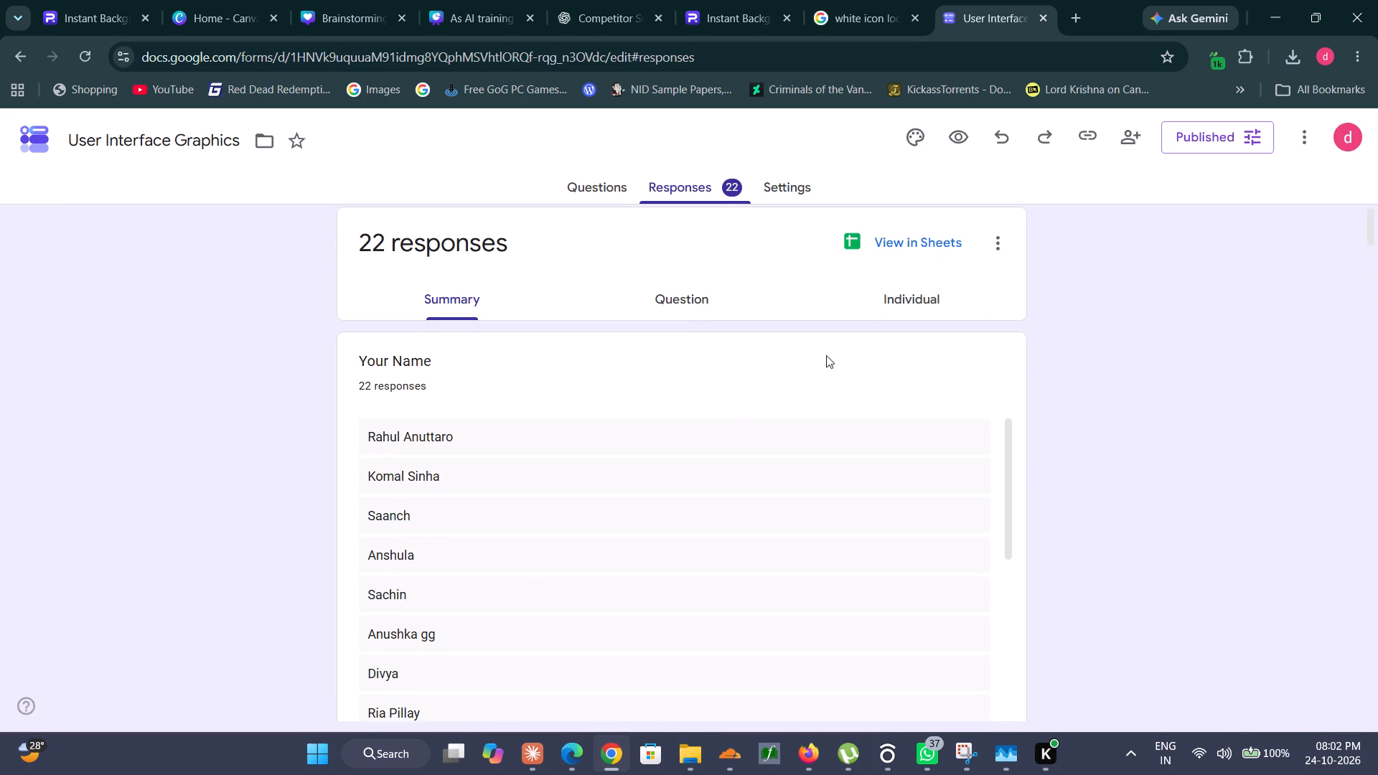
scroll(791, 426, down, 11)
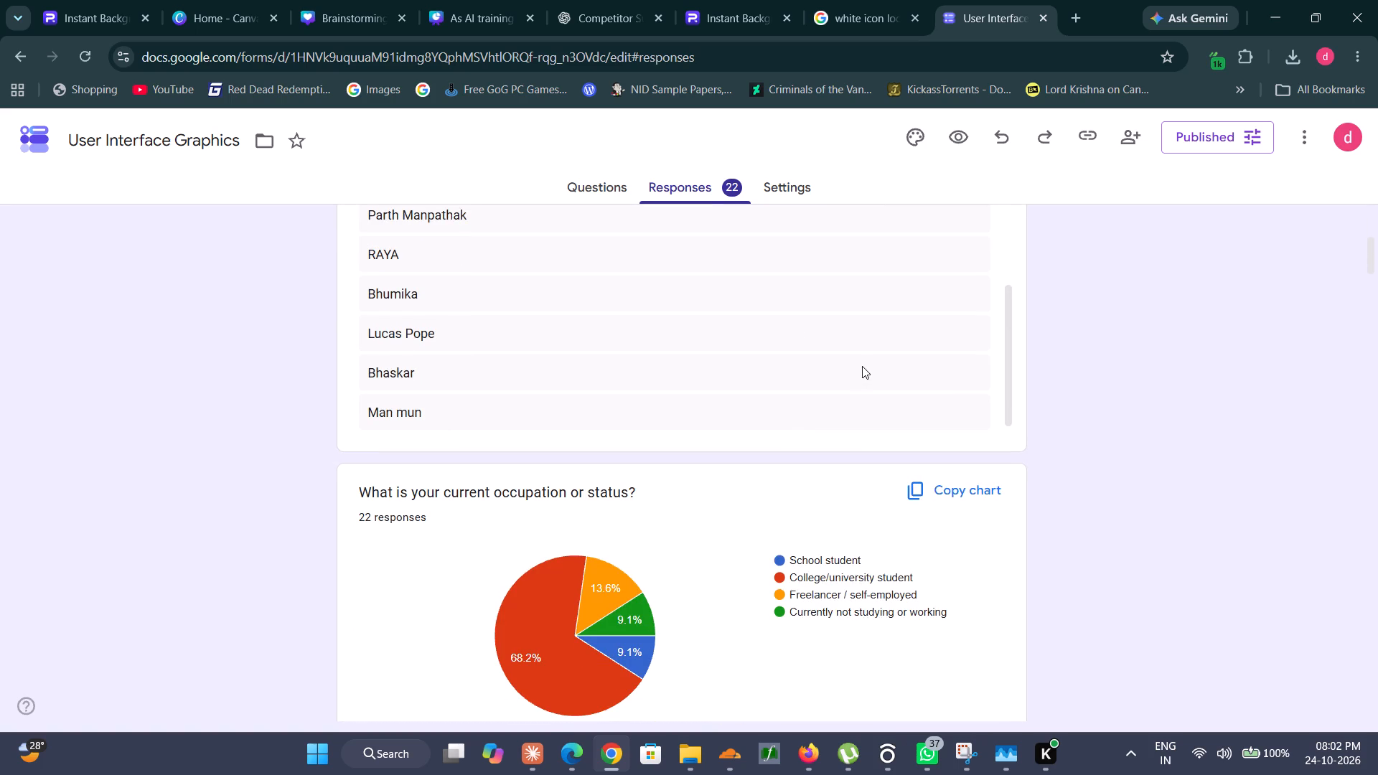
scroll(863, 366, up, 12)
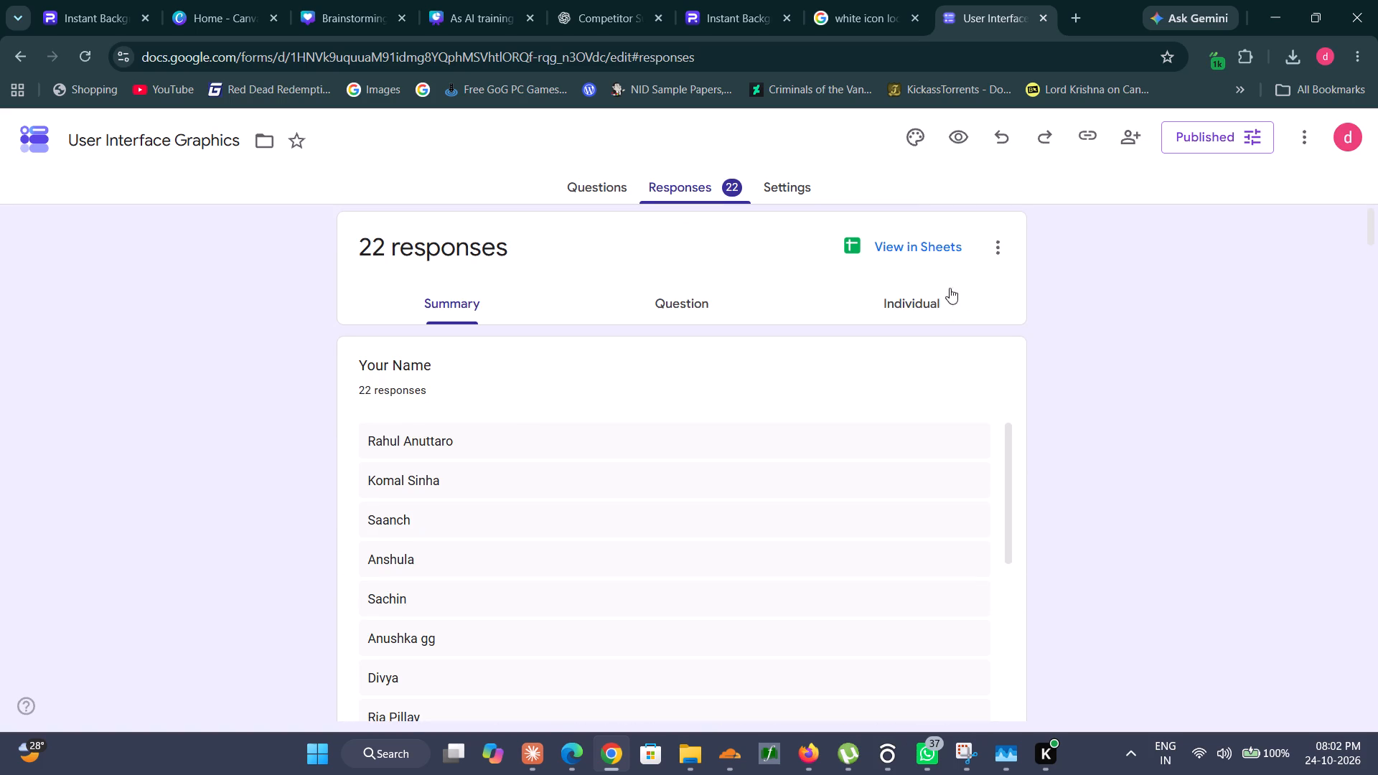
Open the form's linked response spreadsheet in Google Sheets.
click(908, 250)
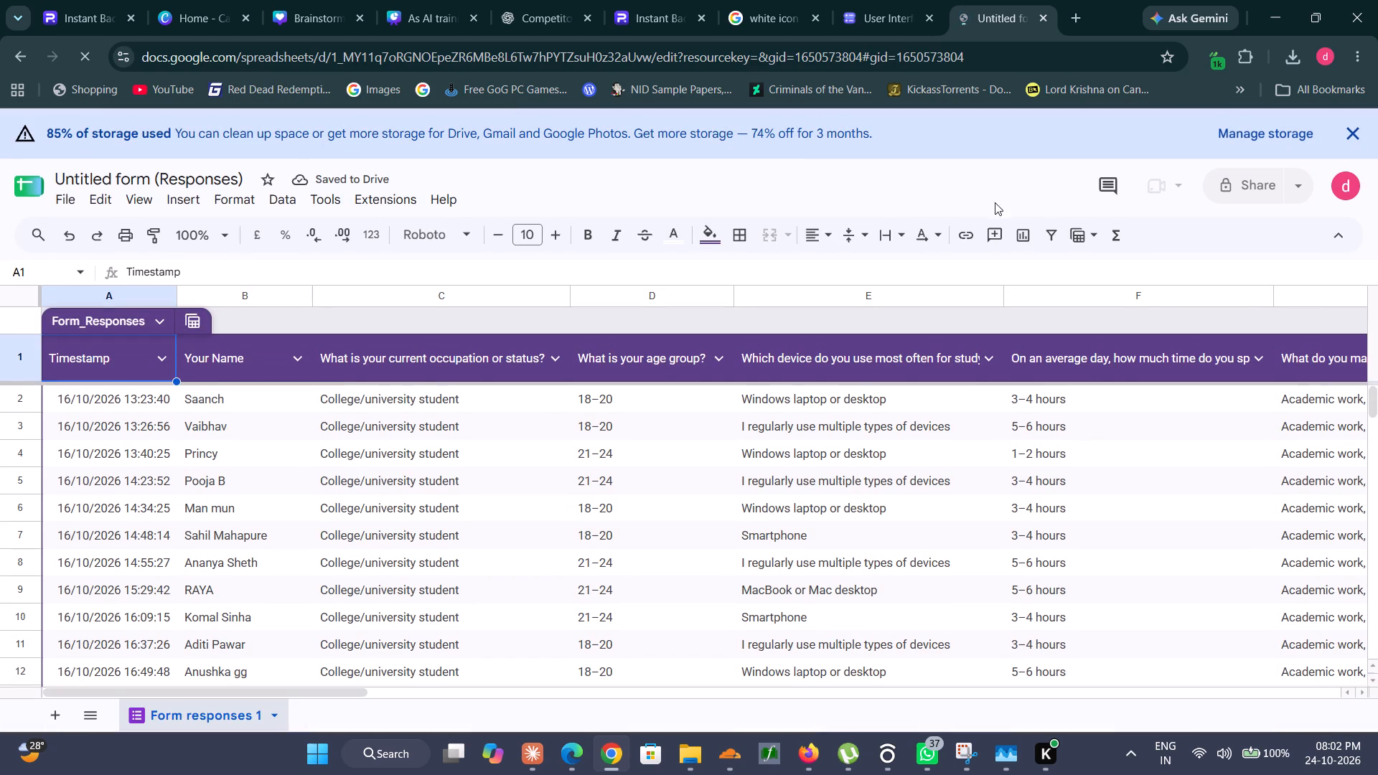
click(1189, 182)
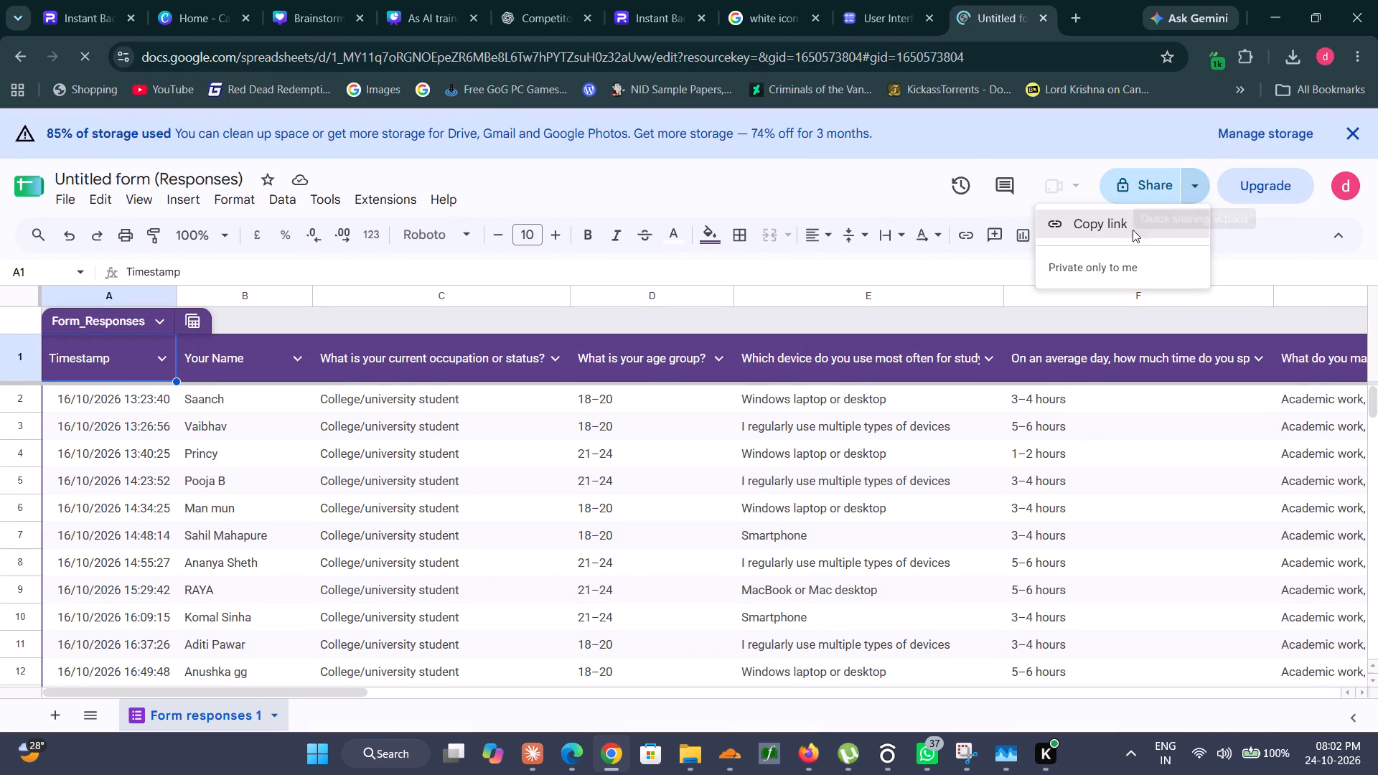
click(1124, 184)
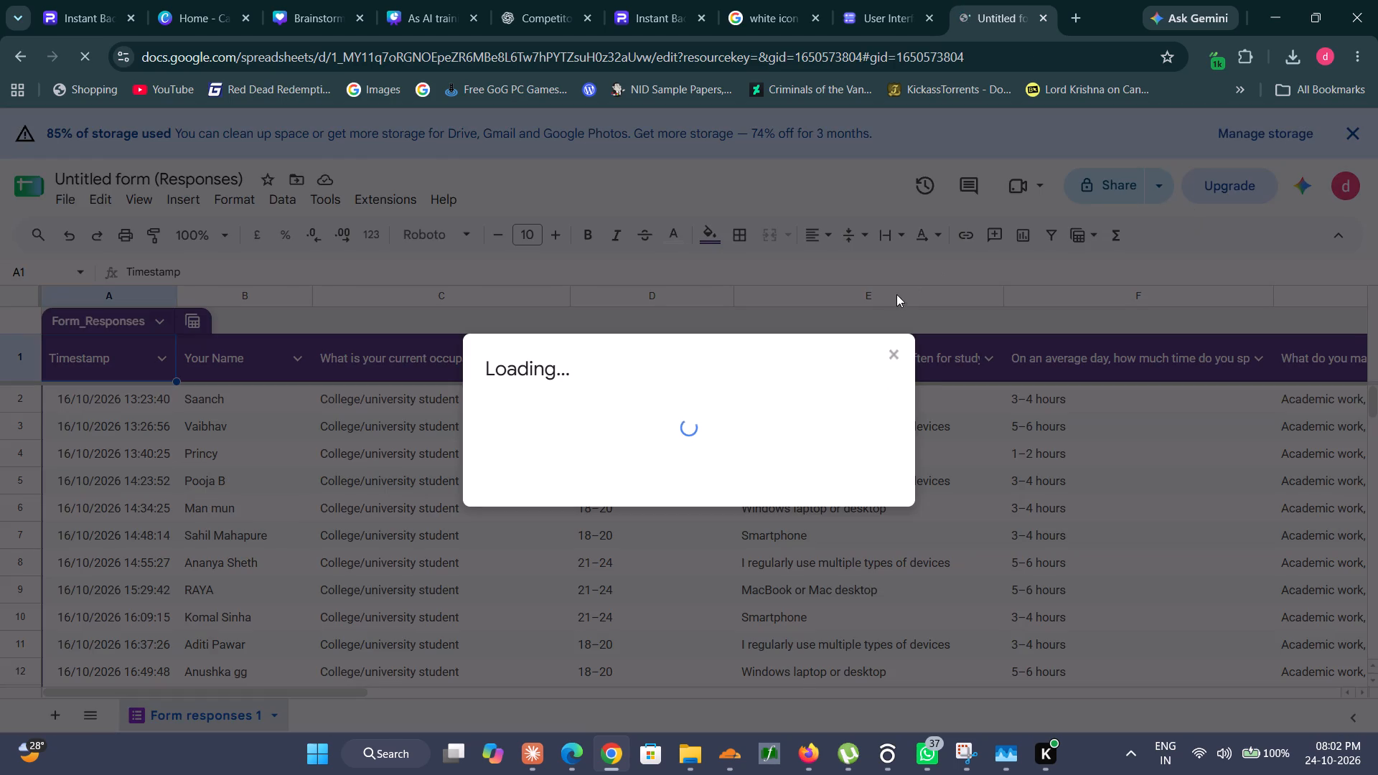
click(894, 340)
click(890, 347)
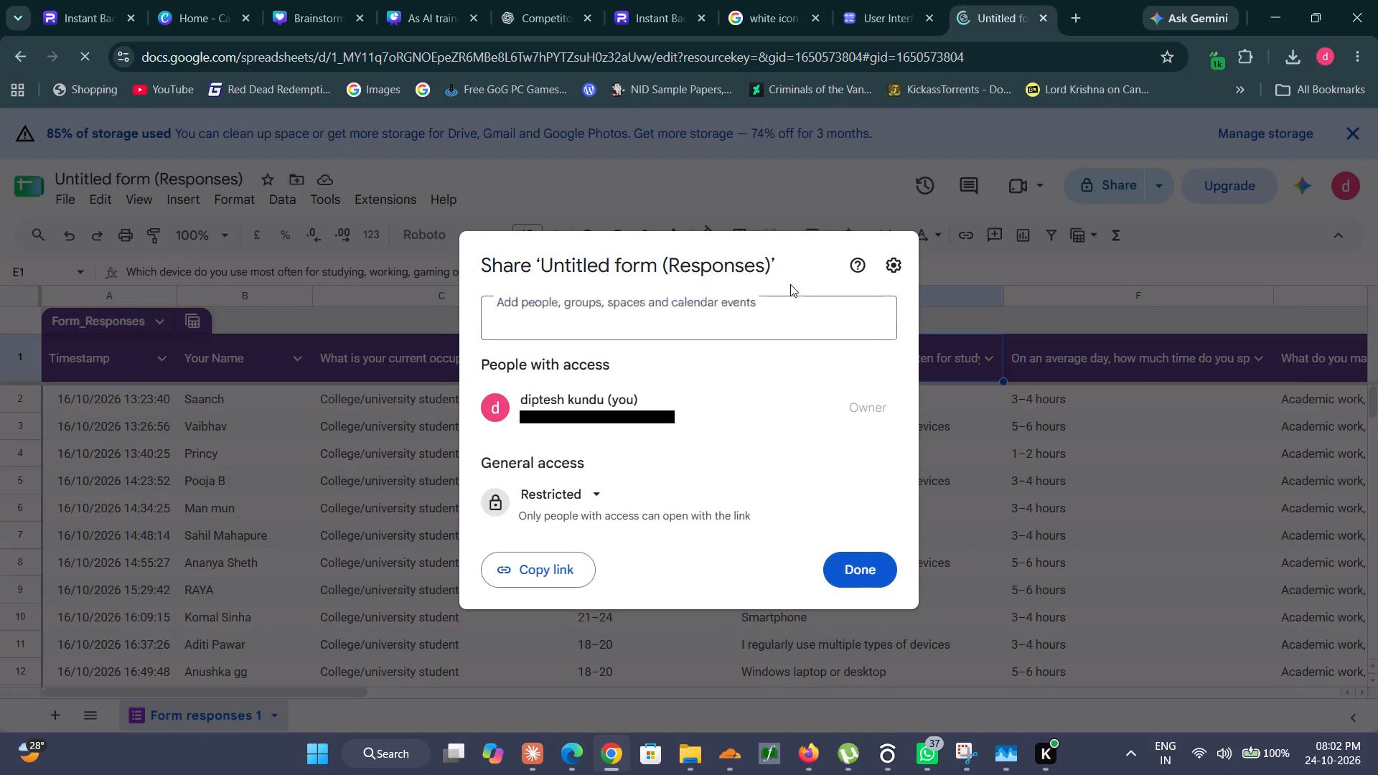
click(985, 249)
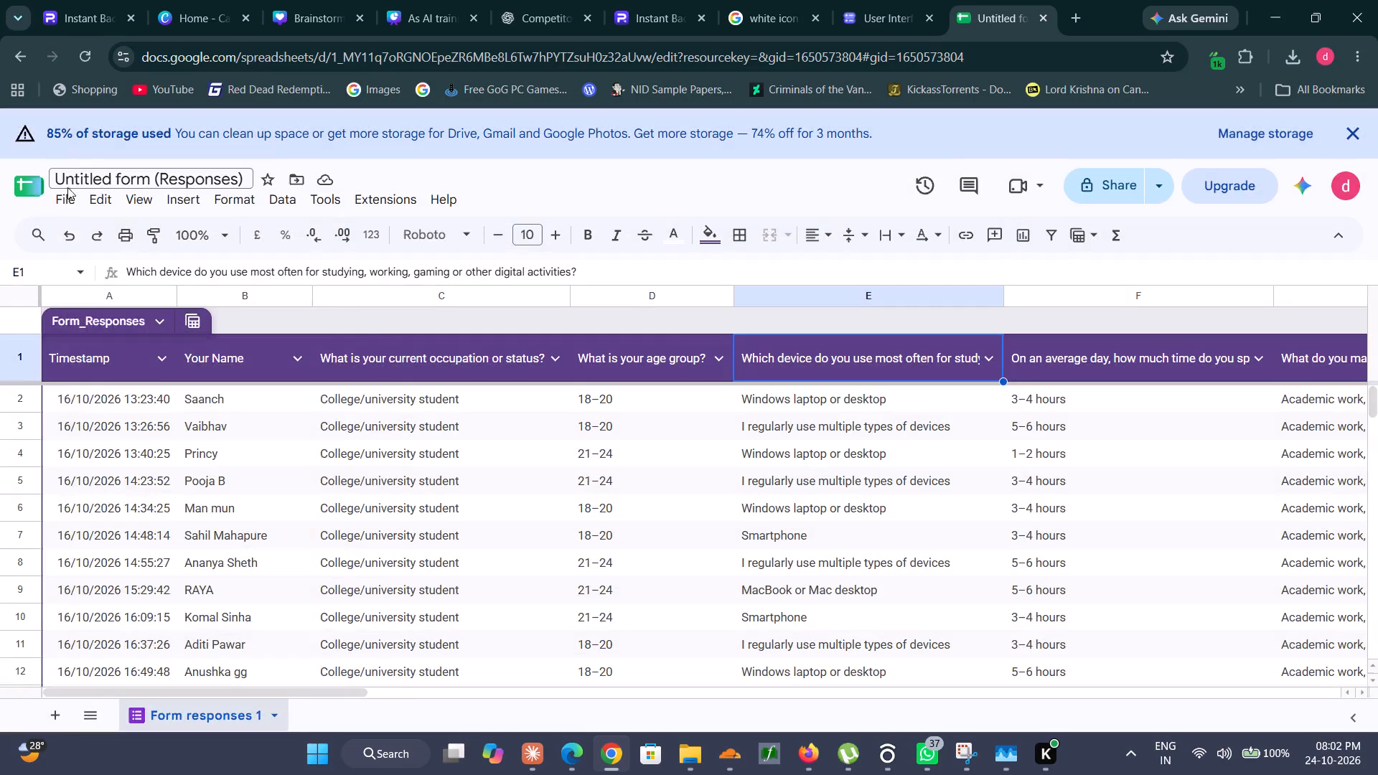
click(70, 194)
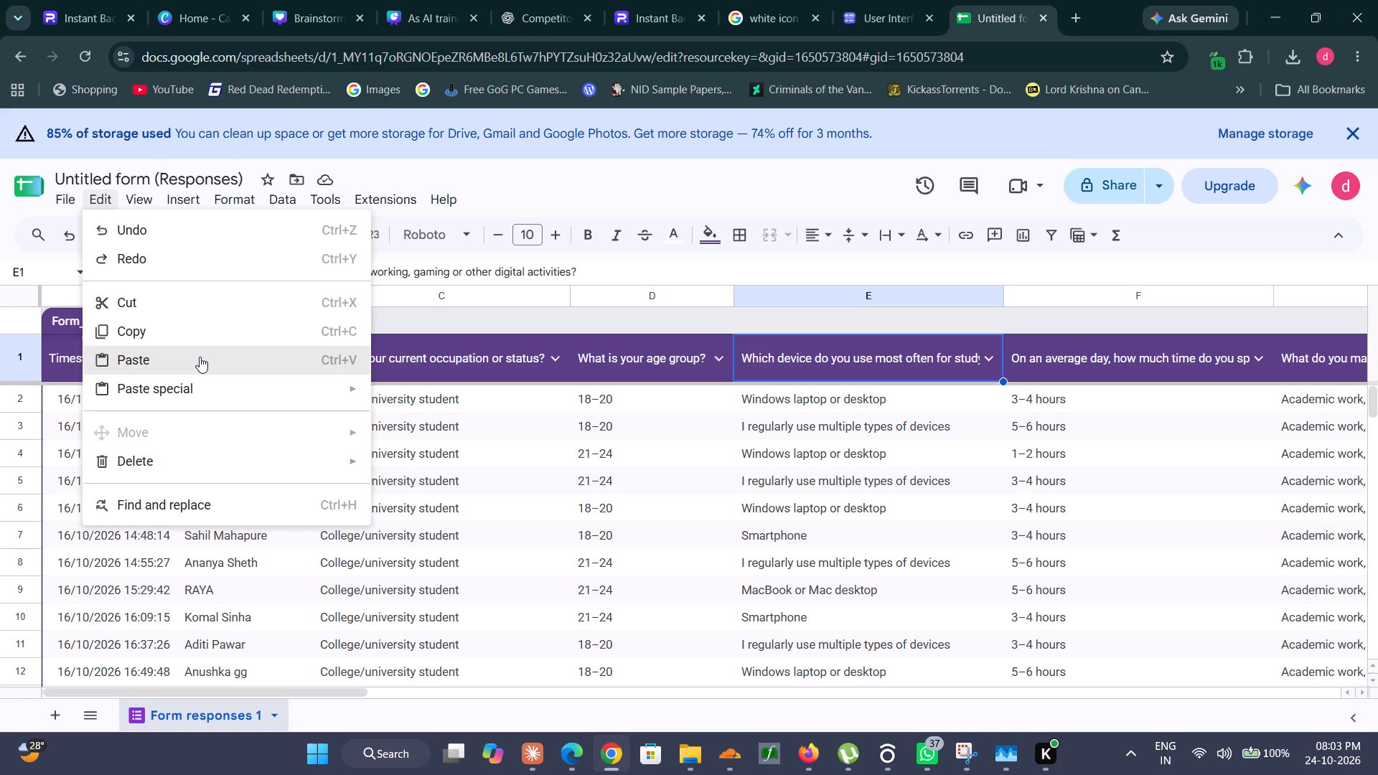
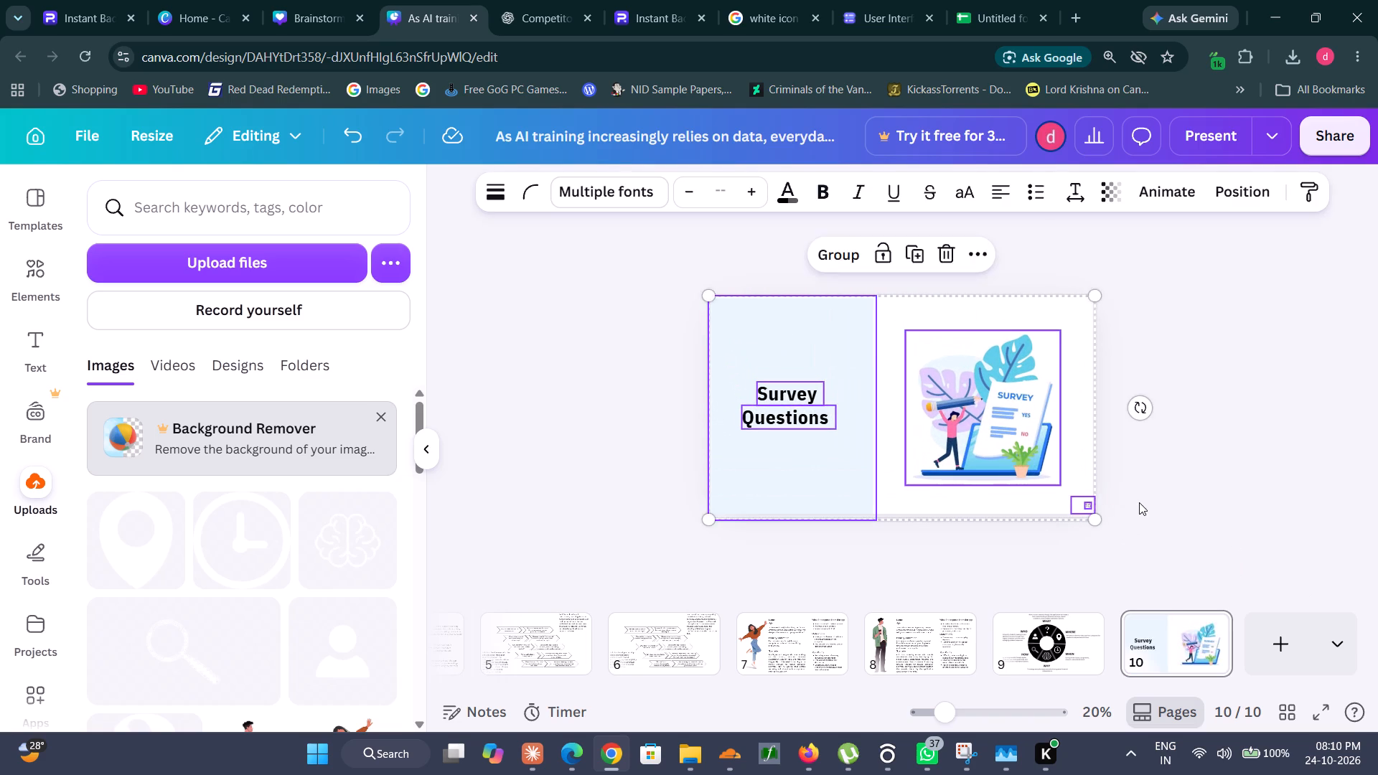
Delete the pale blue panel behind the Survey Questions title and clear the survey illustration from its frame on page 10.
click(1082, 512)
key(BackSpace)
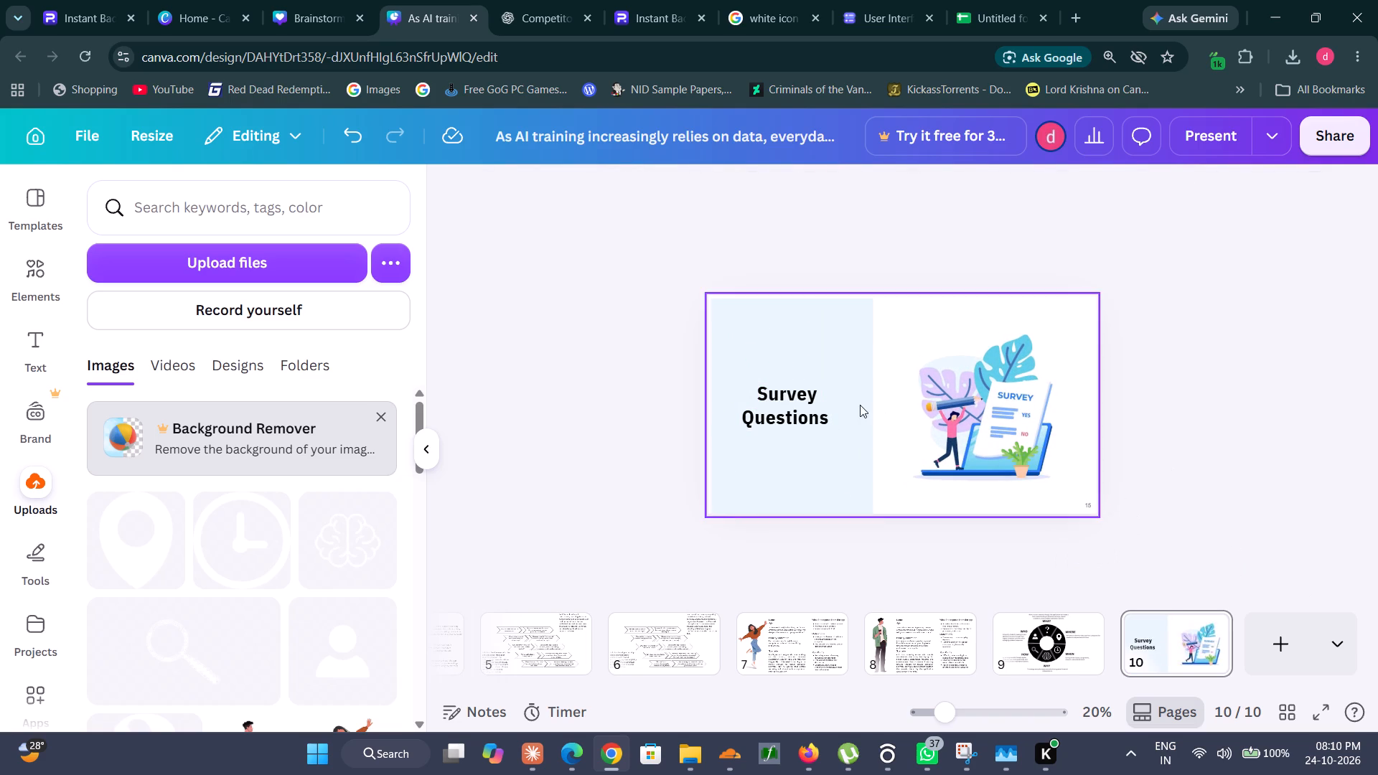
click(860, 405)
click(675, 448)
click(739, 437)
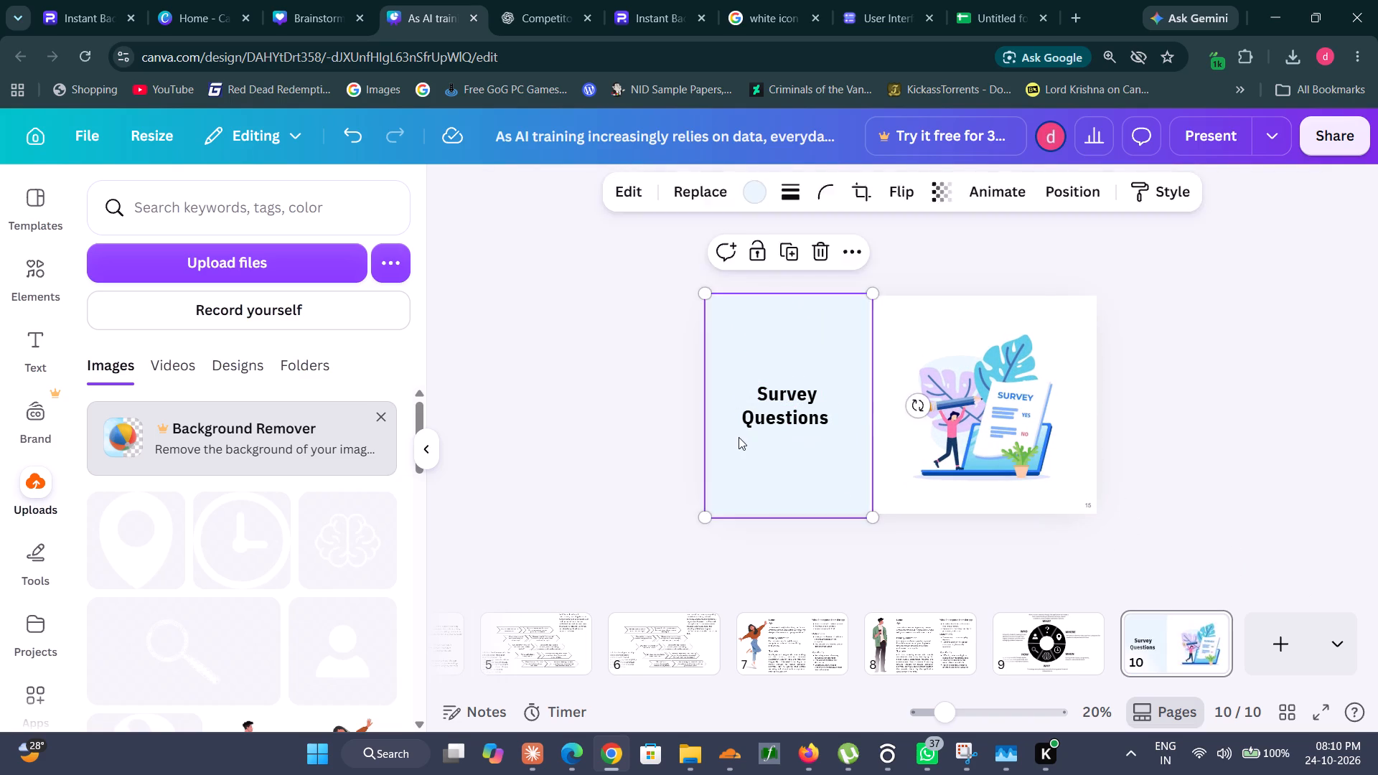
key(BackSpace)
click(978, 448)
key(BackSpace)
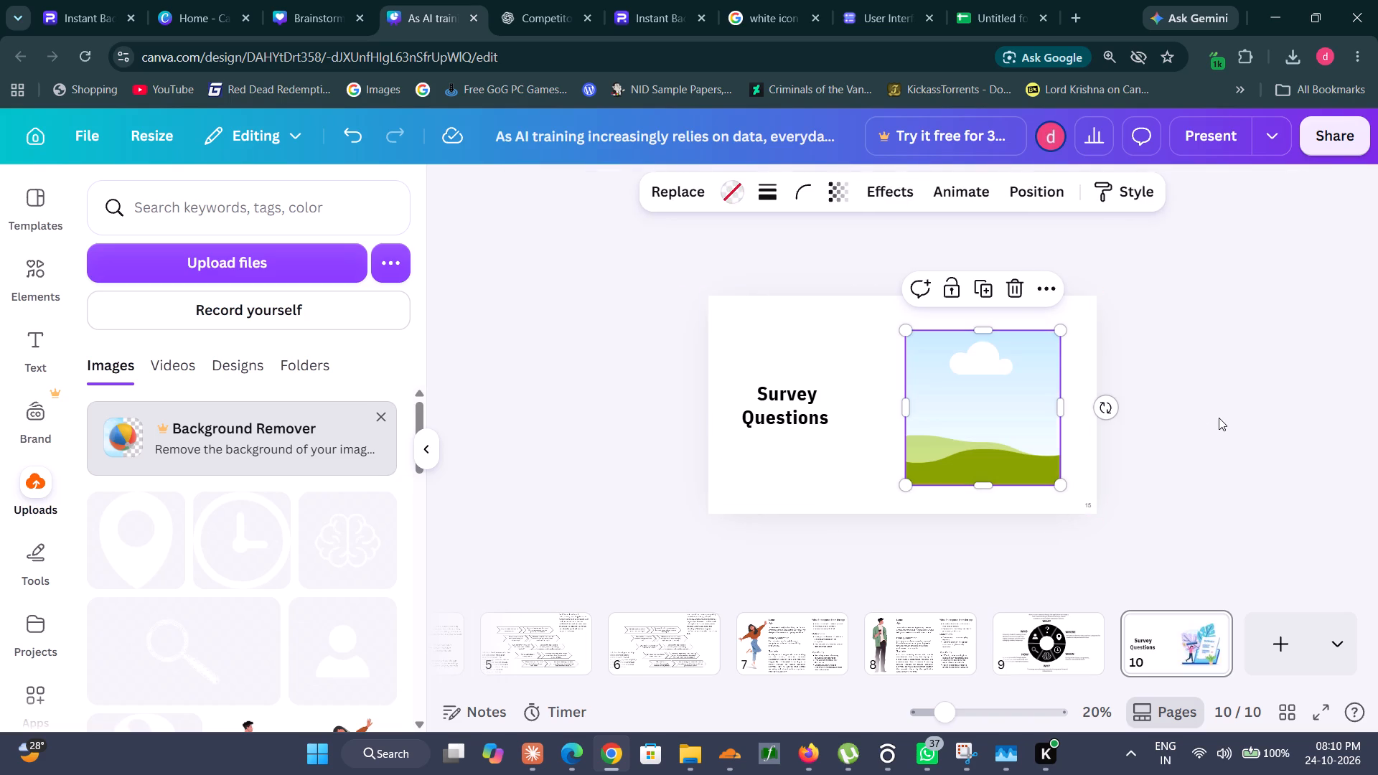
click(1179, 356)
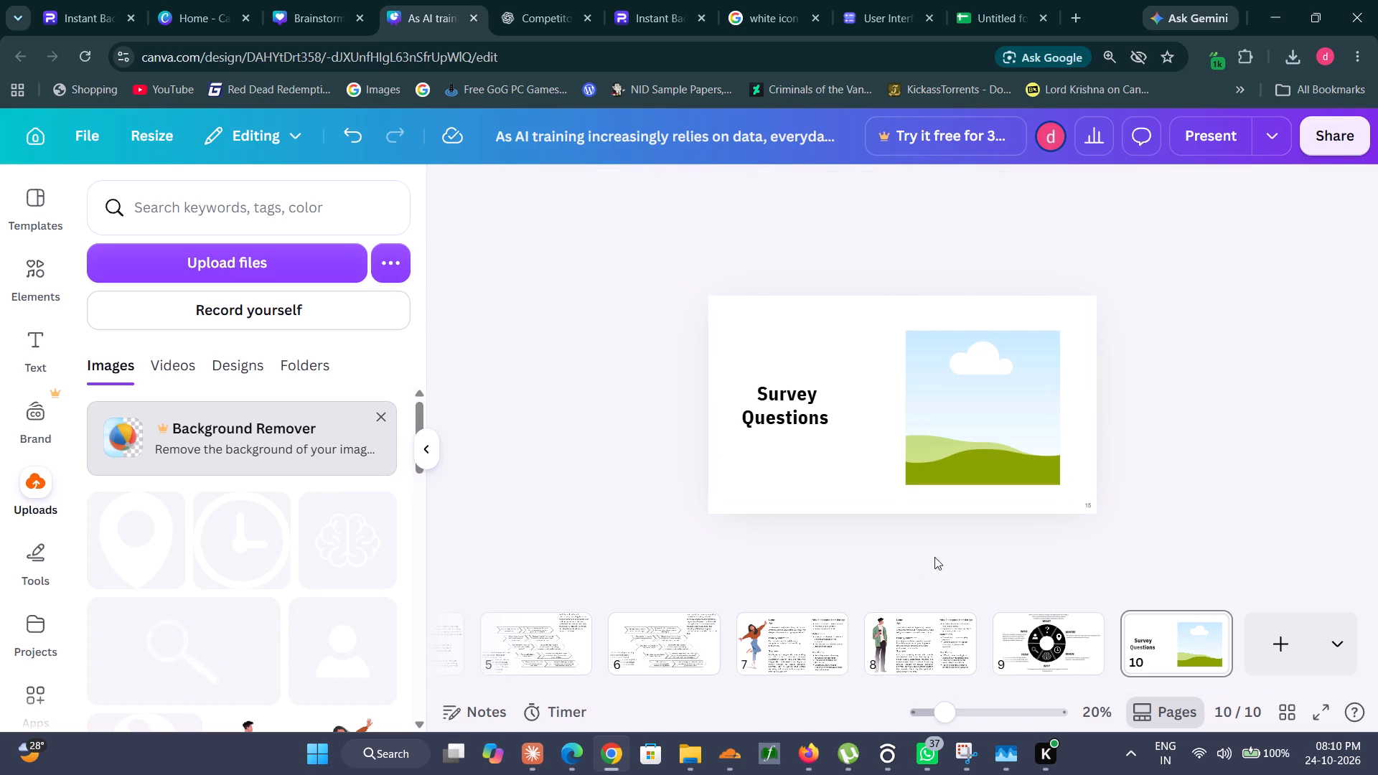
Add a blank page after the Survey Questions slide at the end of the presentation.
click(1042, 631)
click(1158, 643)
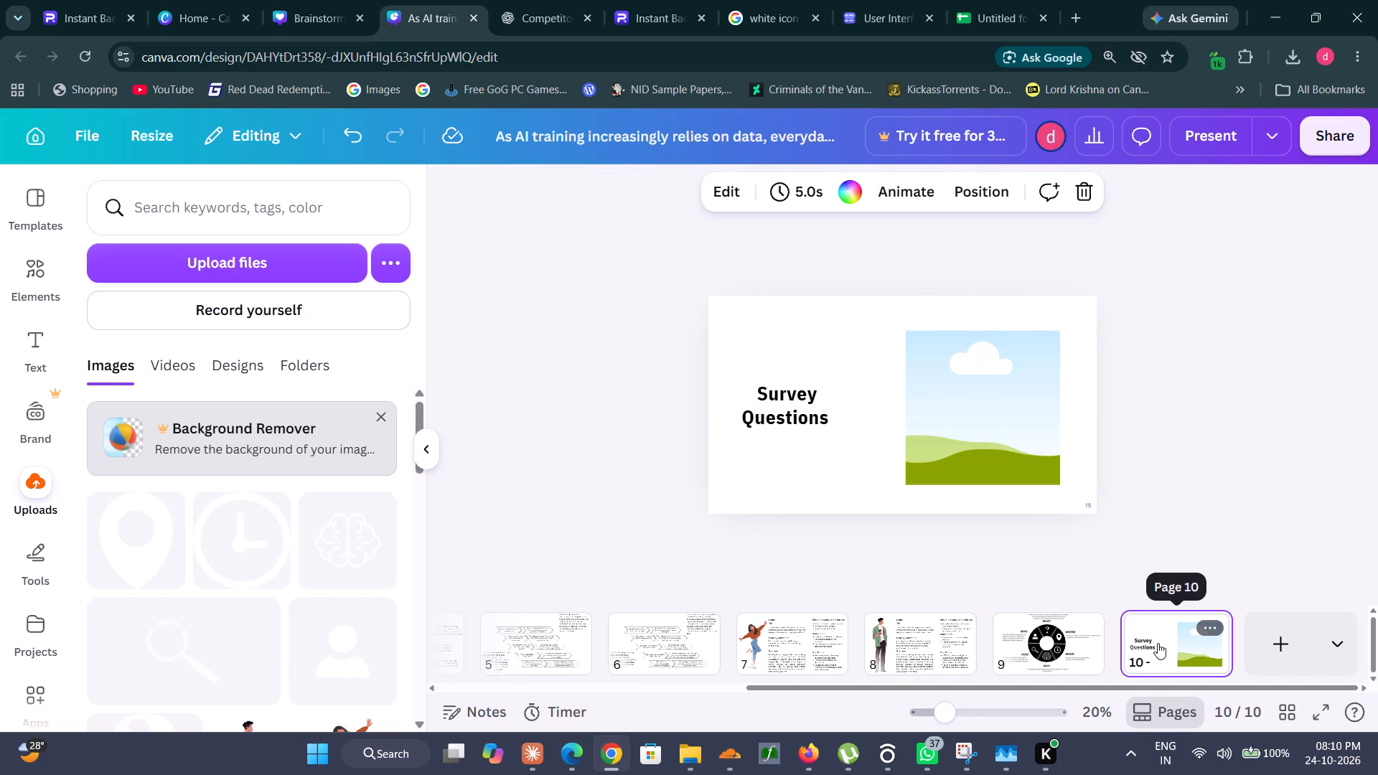
click(1265, 651)
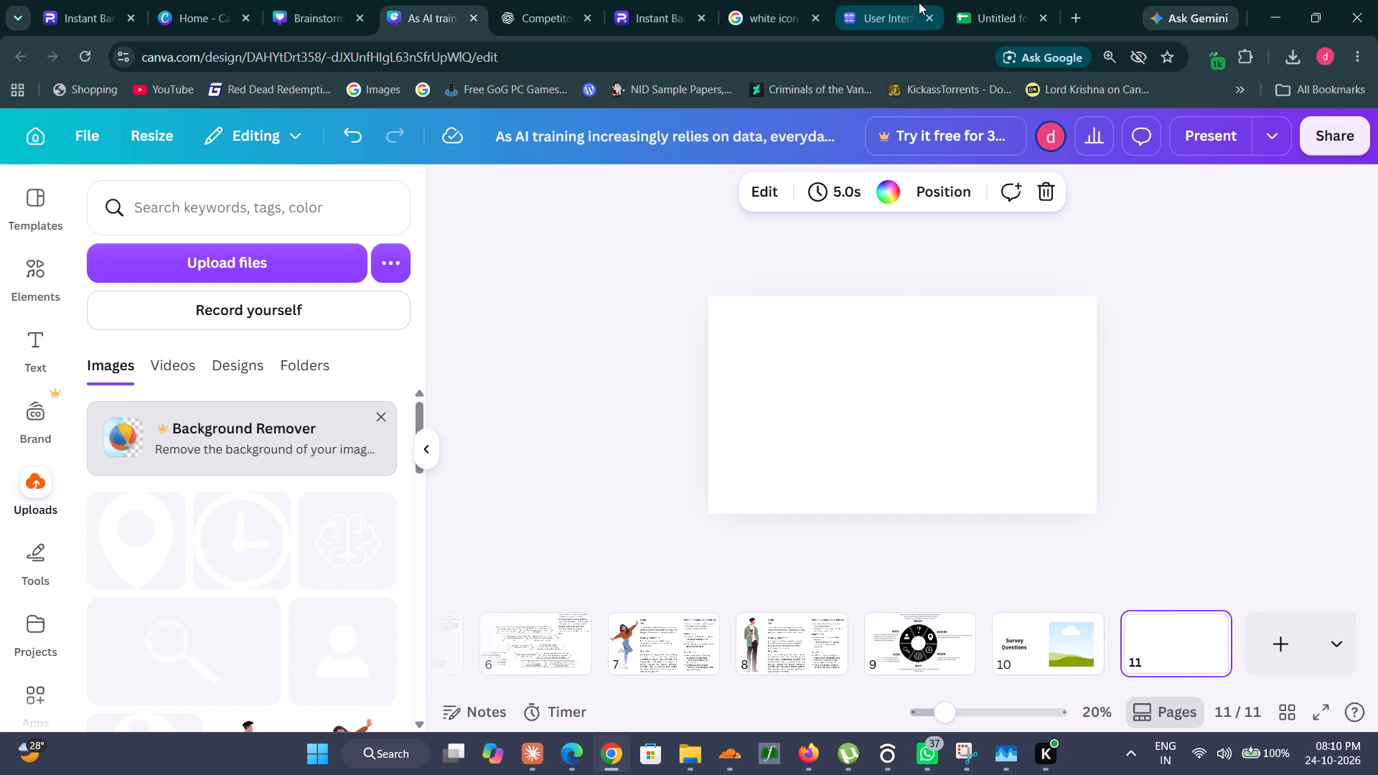
Switch from the presentation to the User Interface form and on to the Photoroom background remover page.
click(919, 2)
click(676, 0)
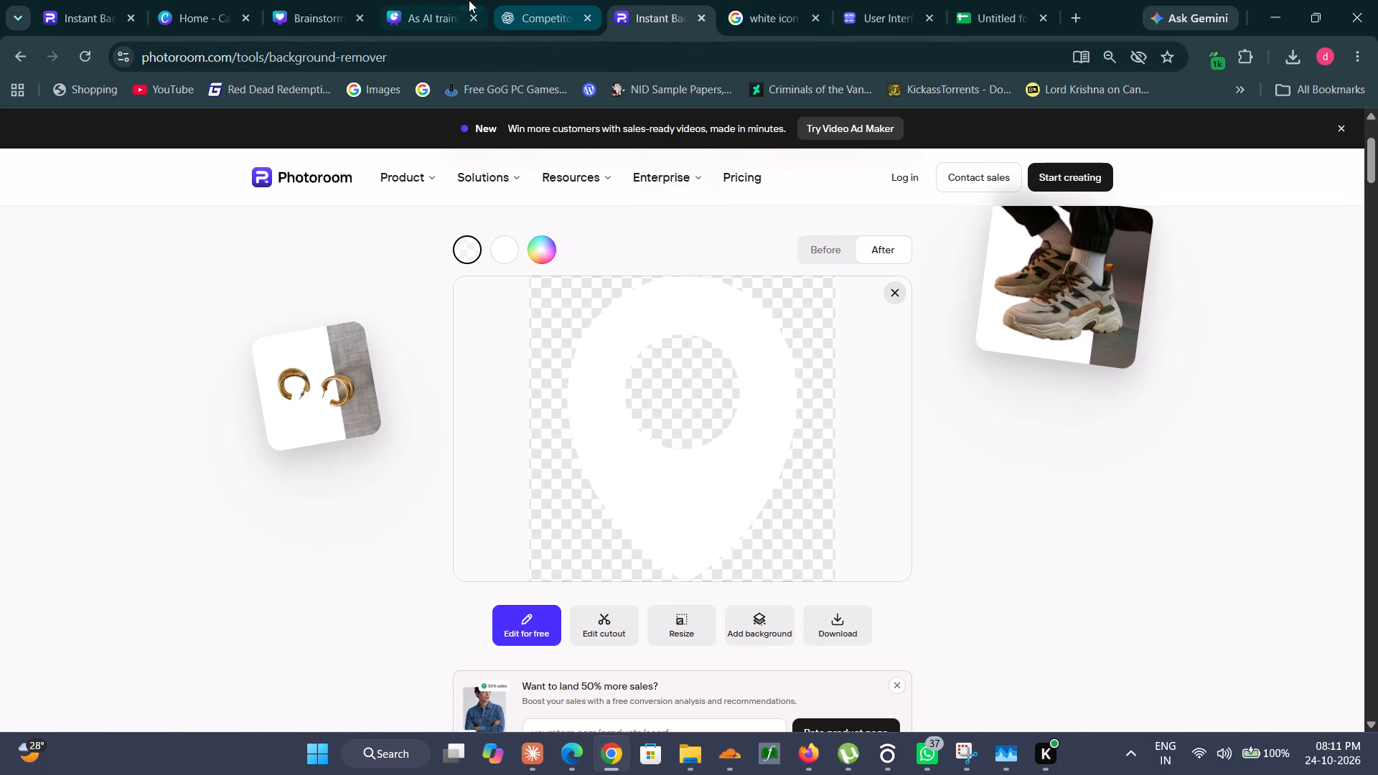
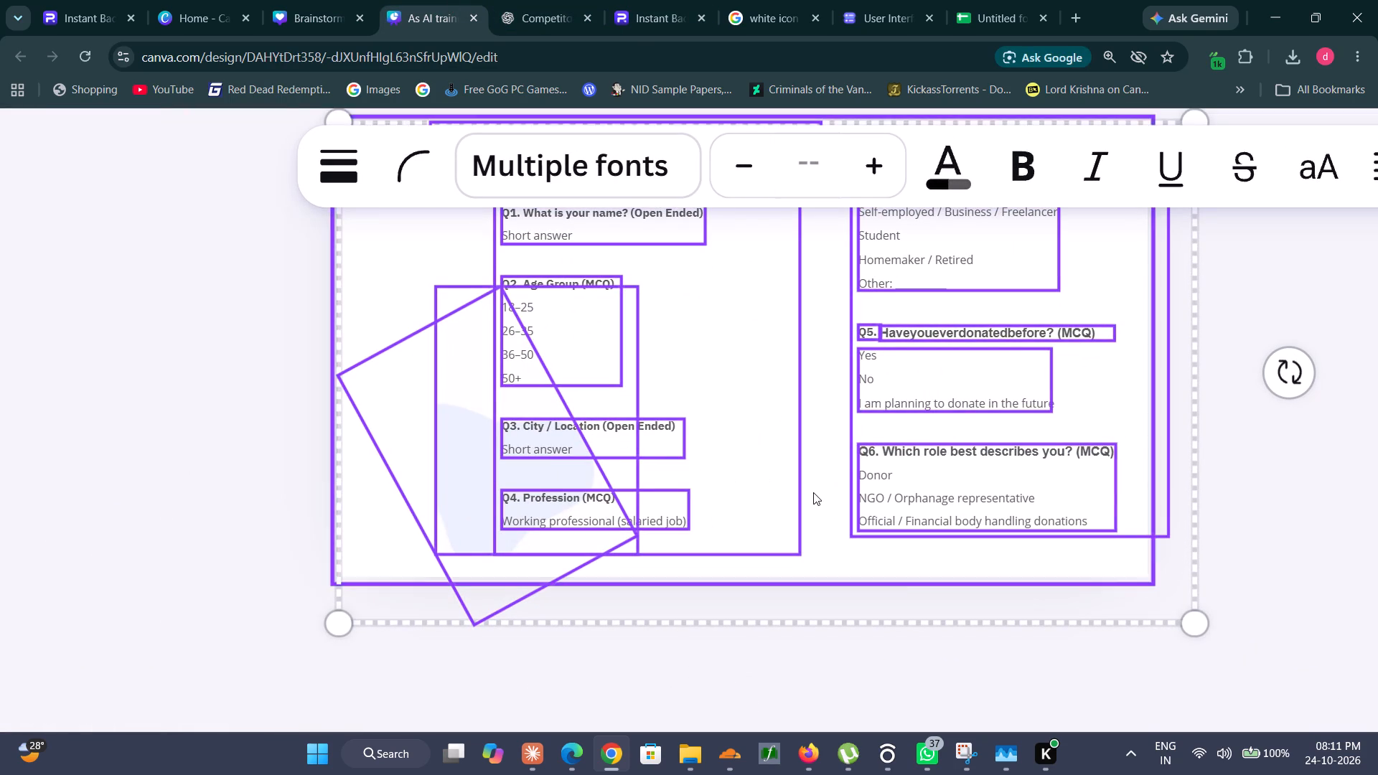
Scale and reposition the whole Demographic Questions layout so its title panel meets the slide's edge and the content fills the slide.
drag(1199, 629, 1187, 634)
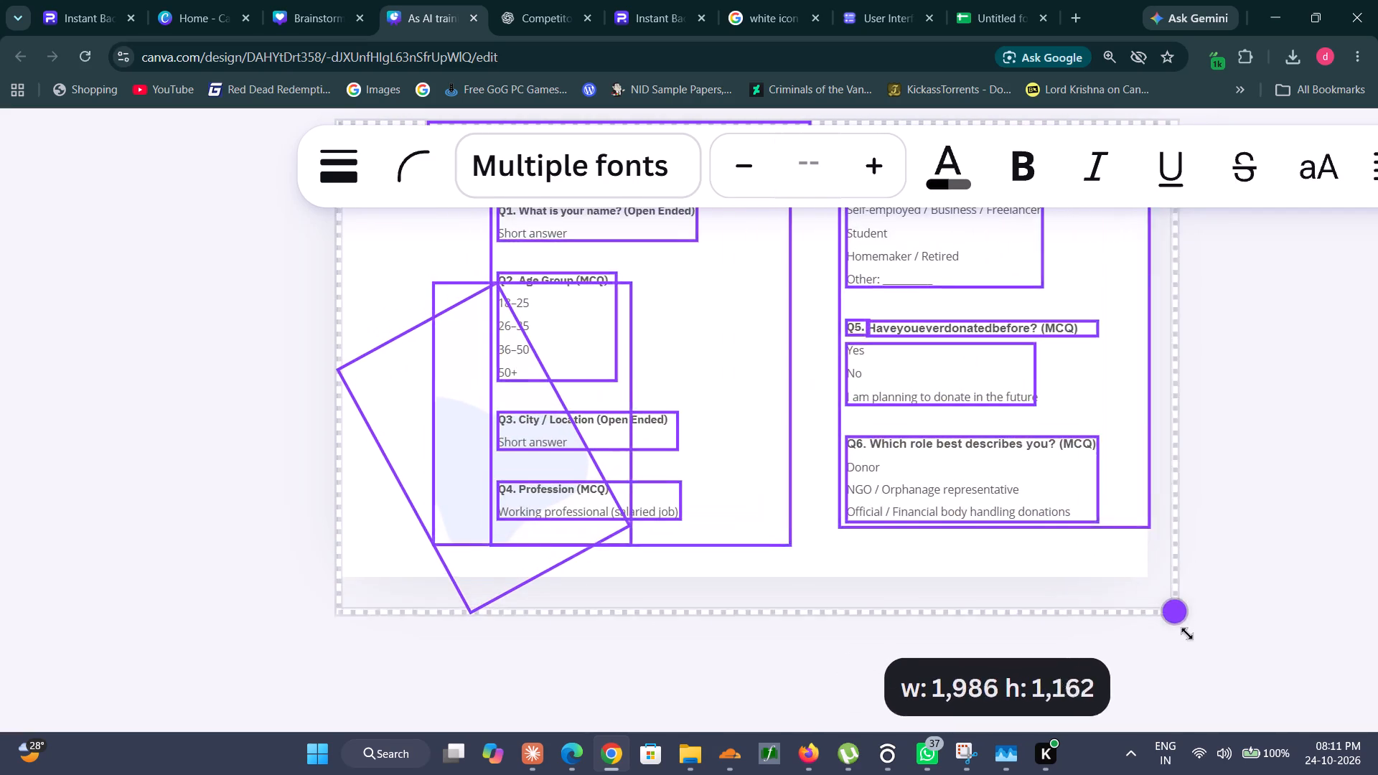
drag(1187, 634, 1214, 663)
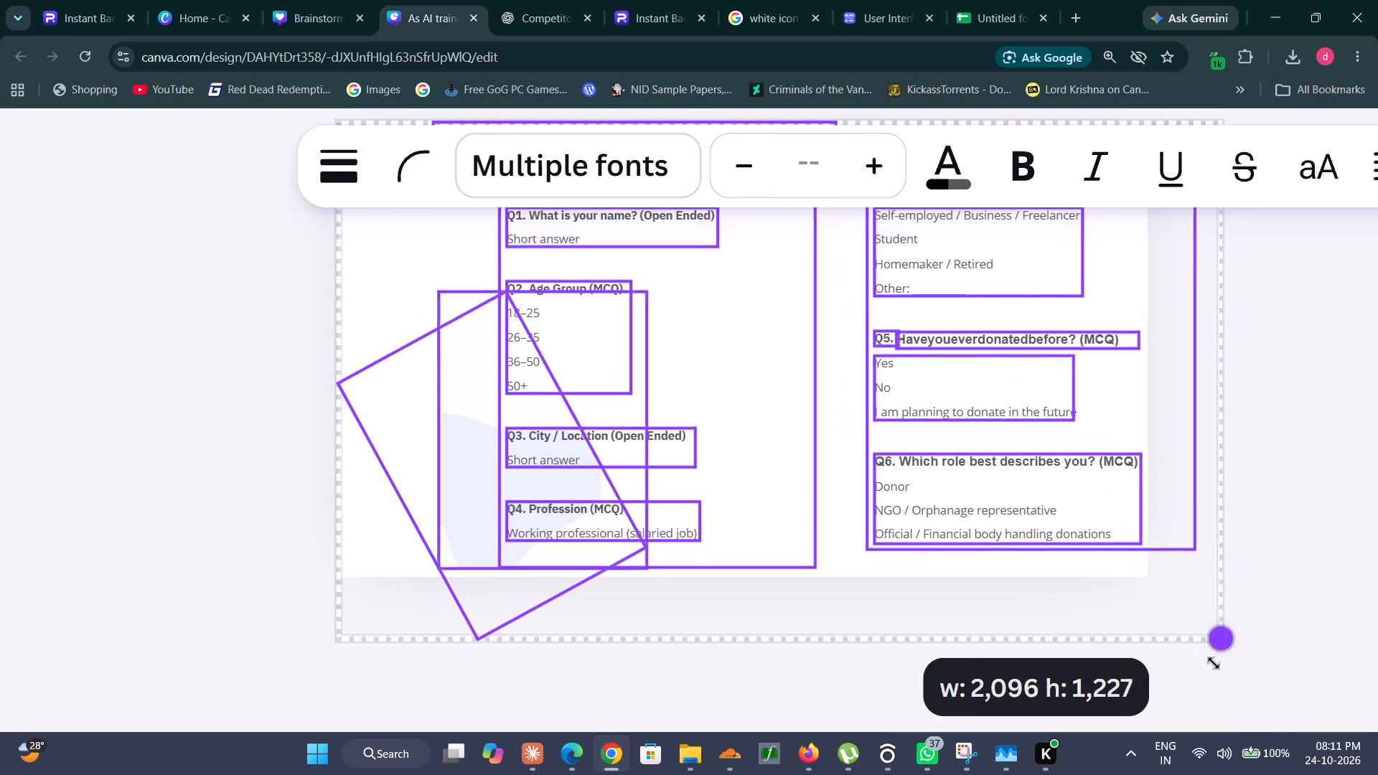
drag(1214, 663, 1208, 658)
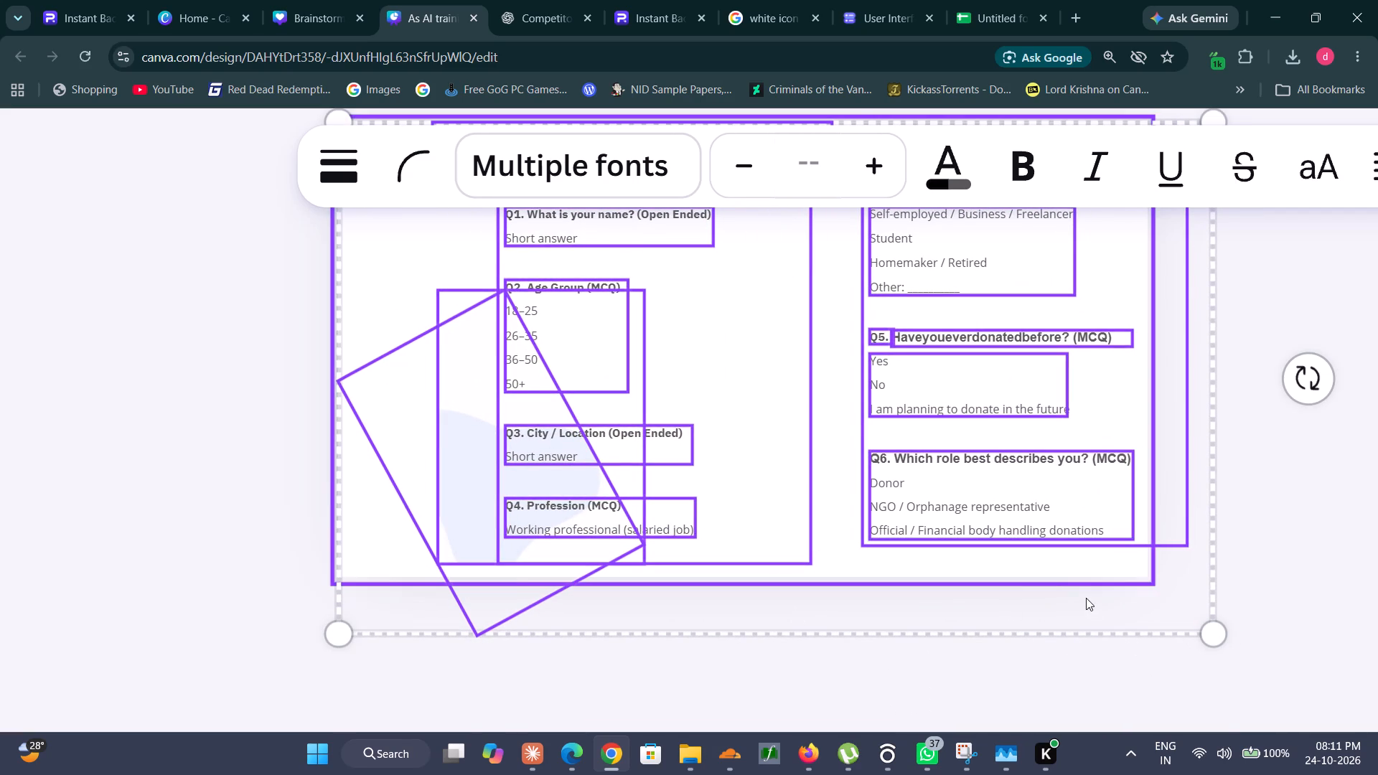
scroll(1086, 598, up, 1)
click(1239, 446)
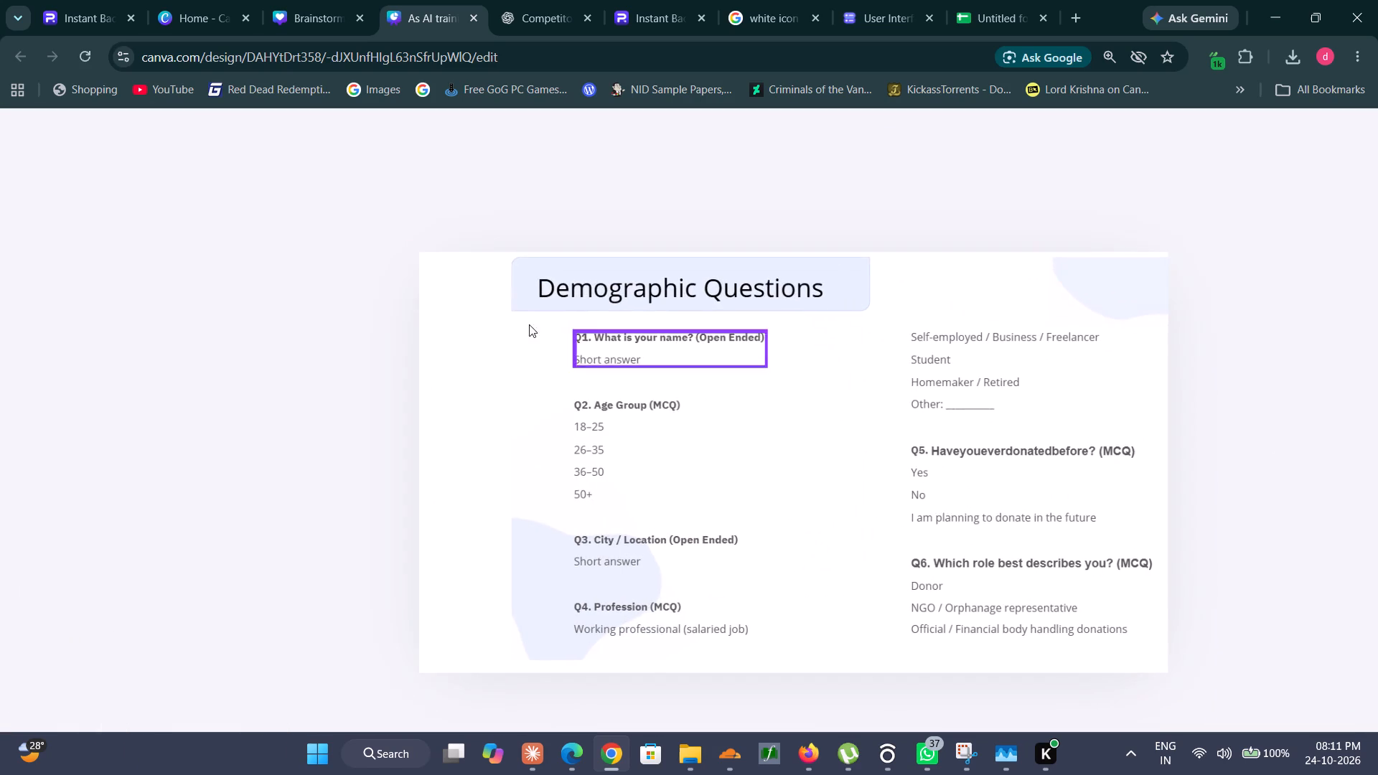
drag(403, 271, 1203, 662)
drag(1006, 526, 953, 535)
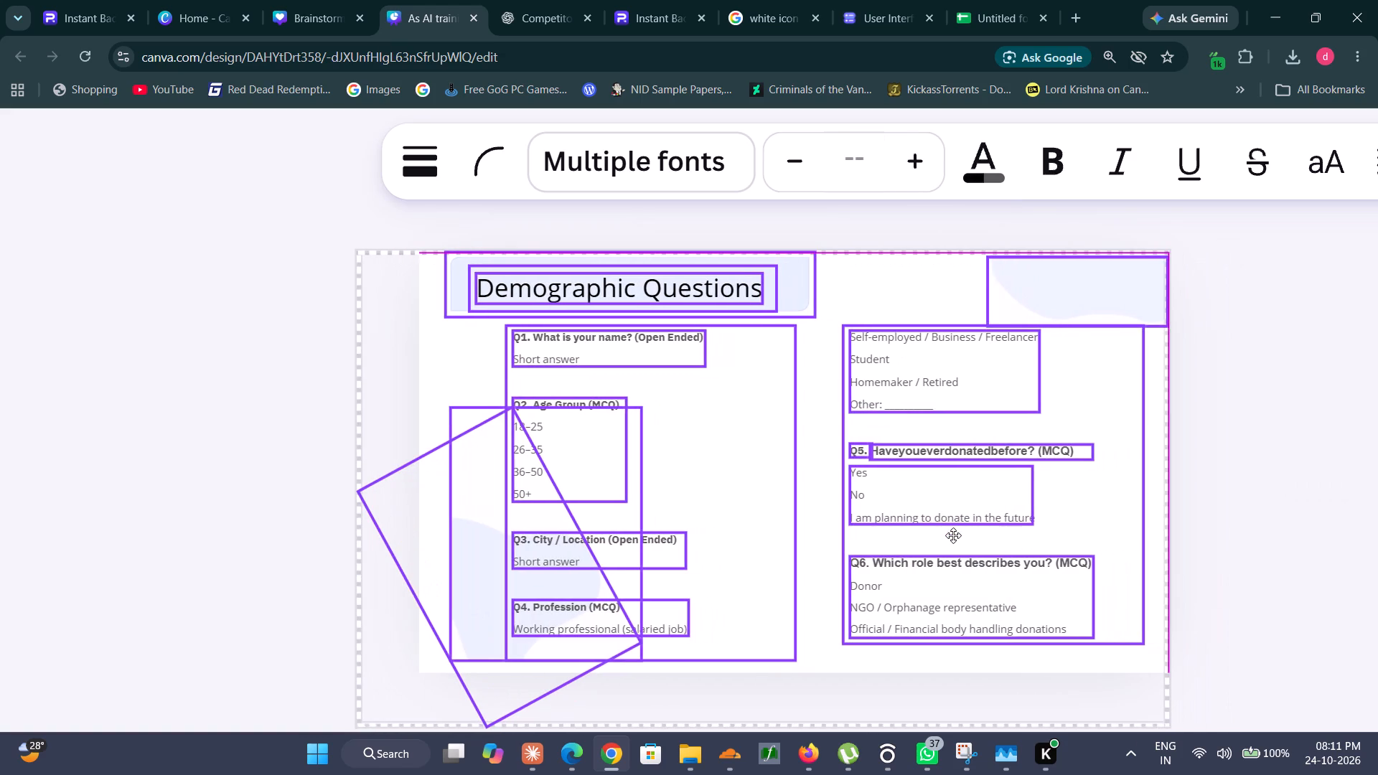
drag(953, 535, 911, 530)
scroll(1093, 592, down, 1)
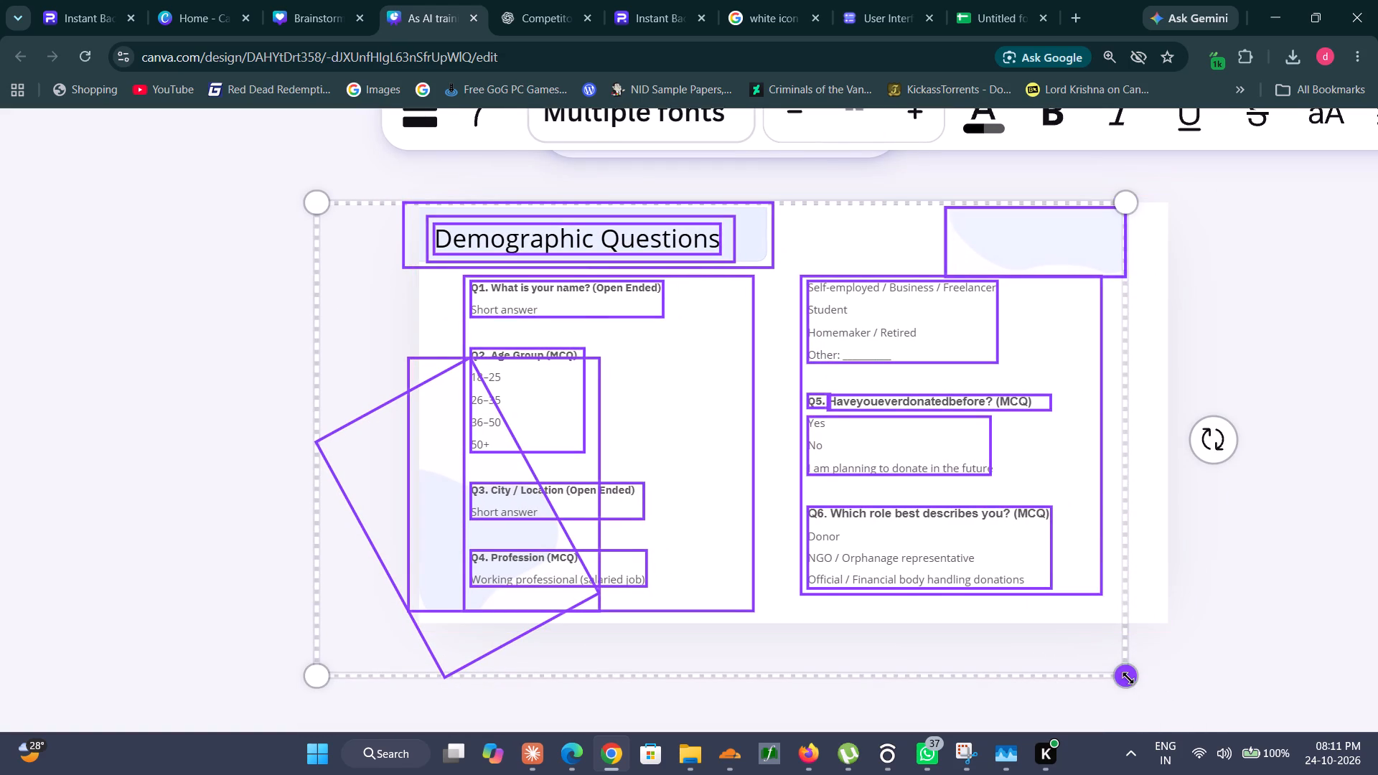
drag(1128, 678, 1178, 676)
click(1211, 477)
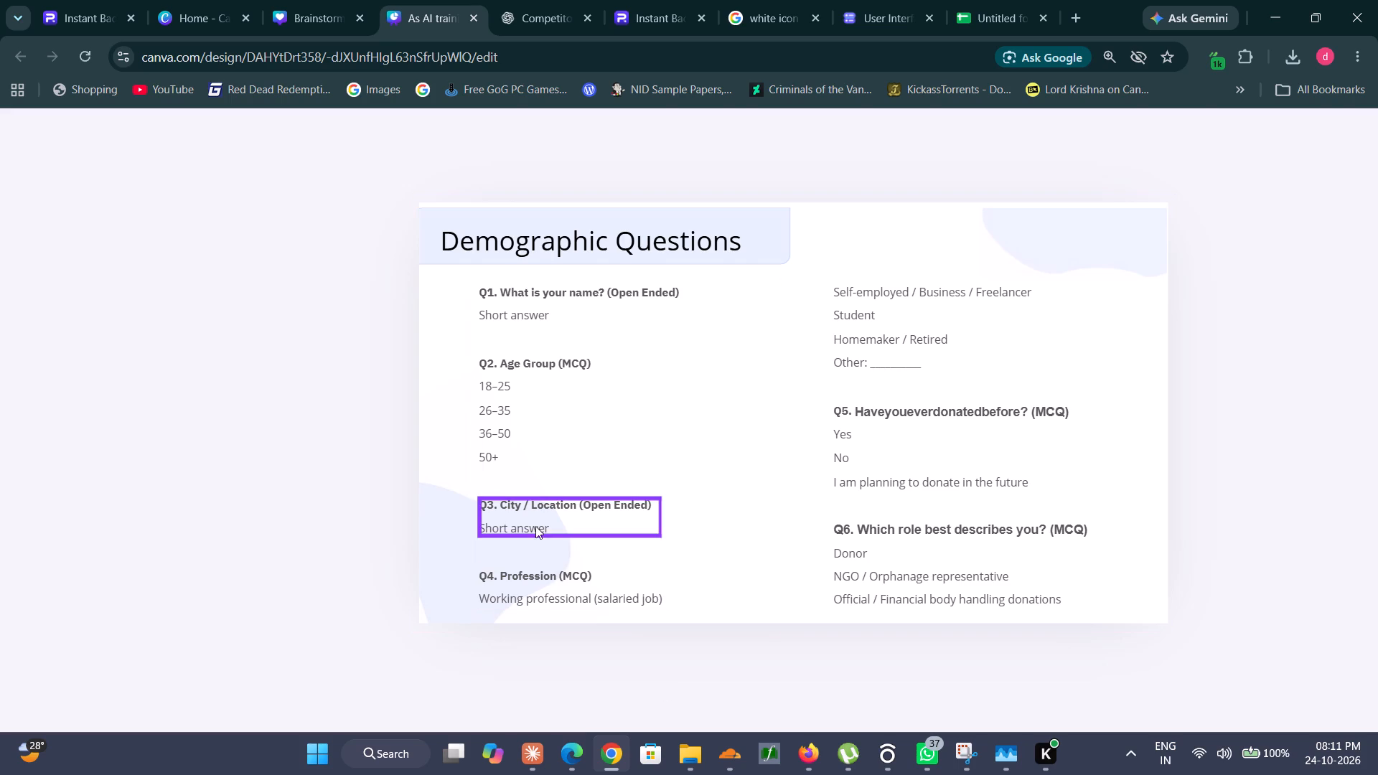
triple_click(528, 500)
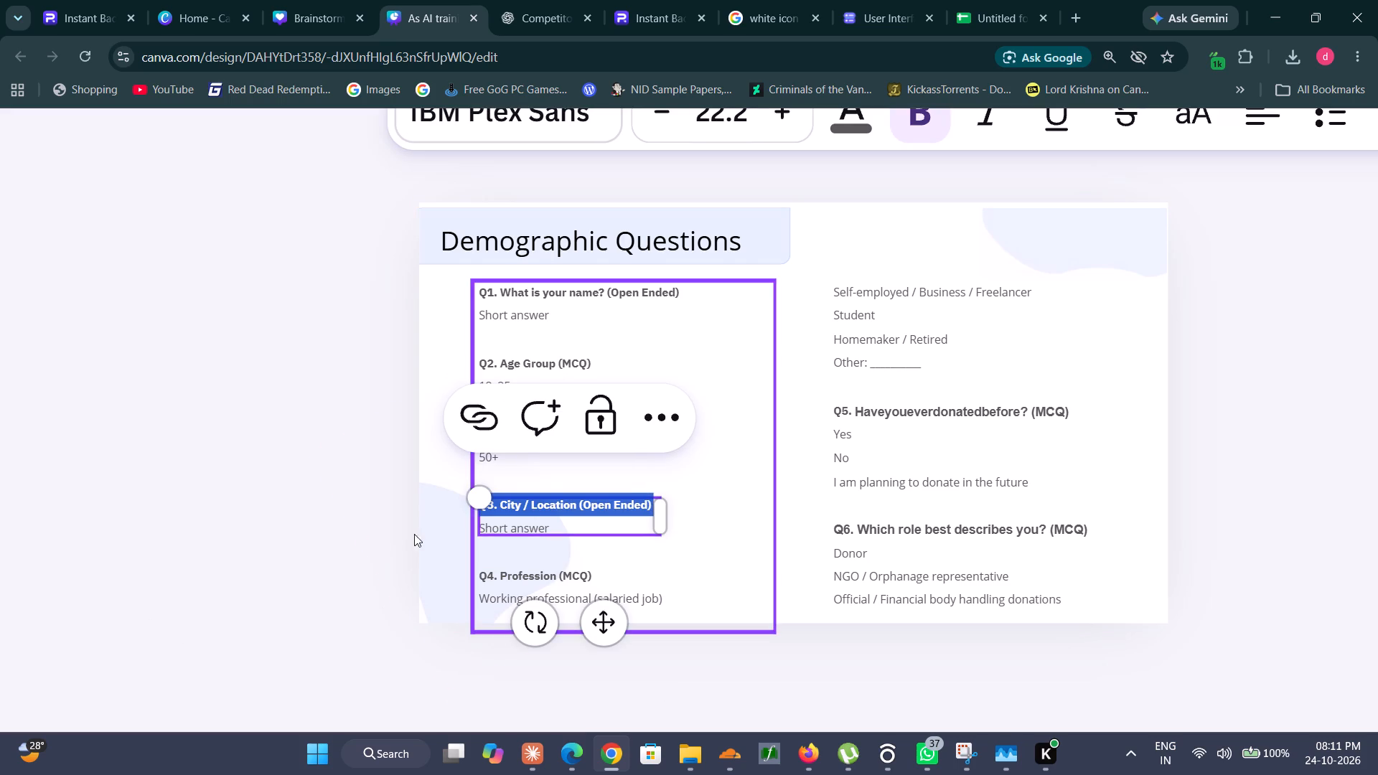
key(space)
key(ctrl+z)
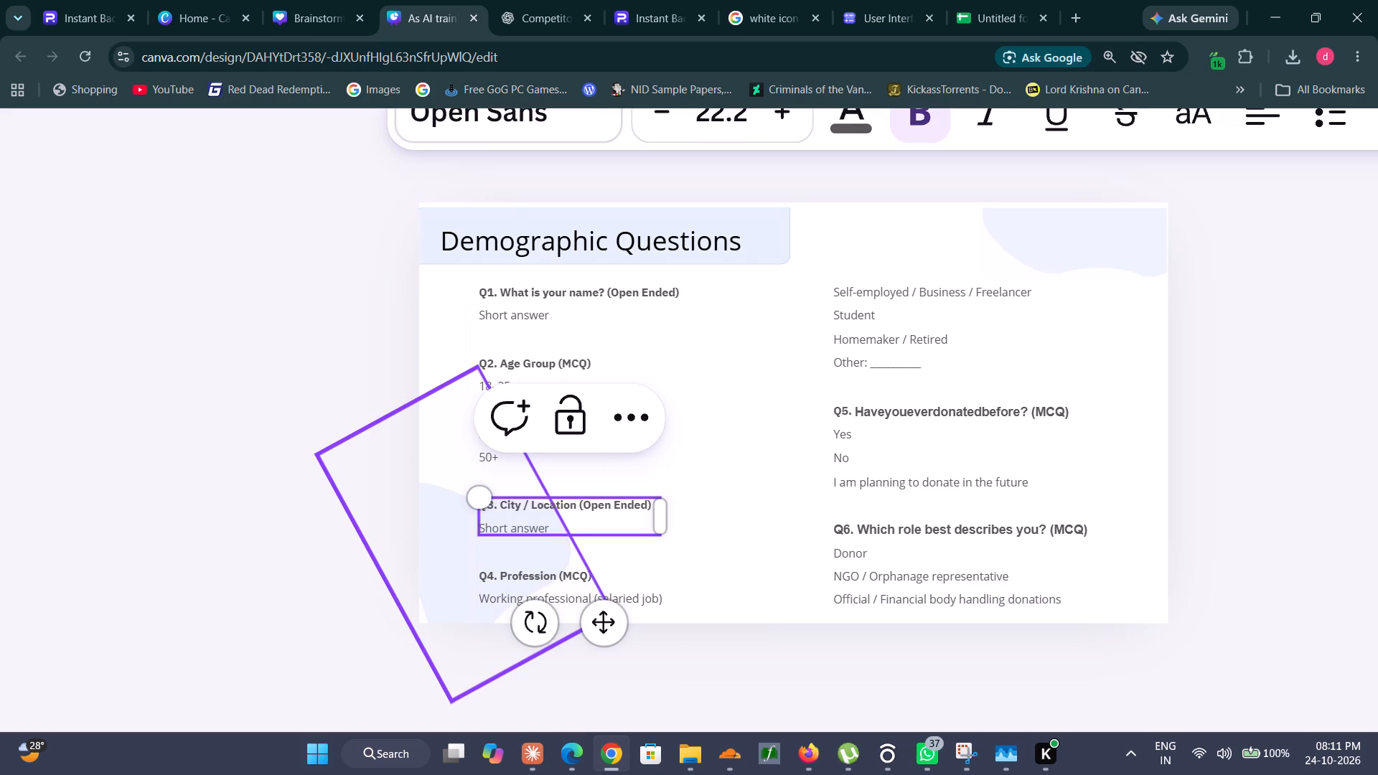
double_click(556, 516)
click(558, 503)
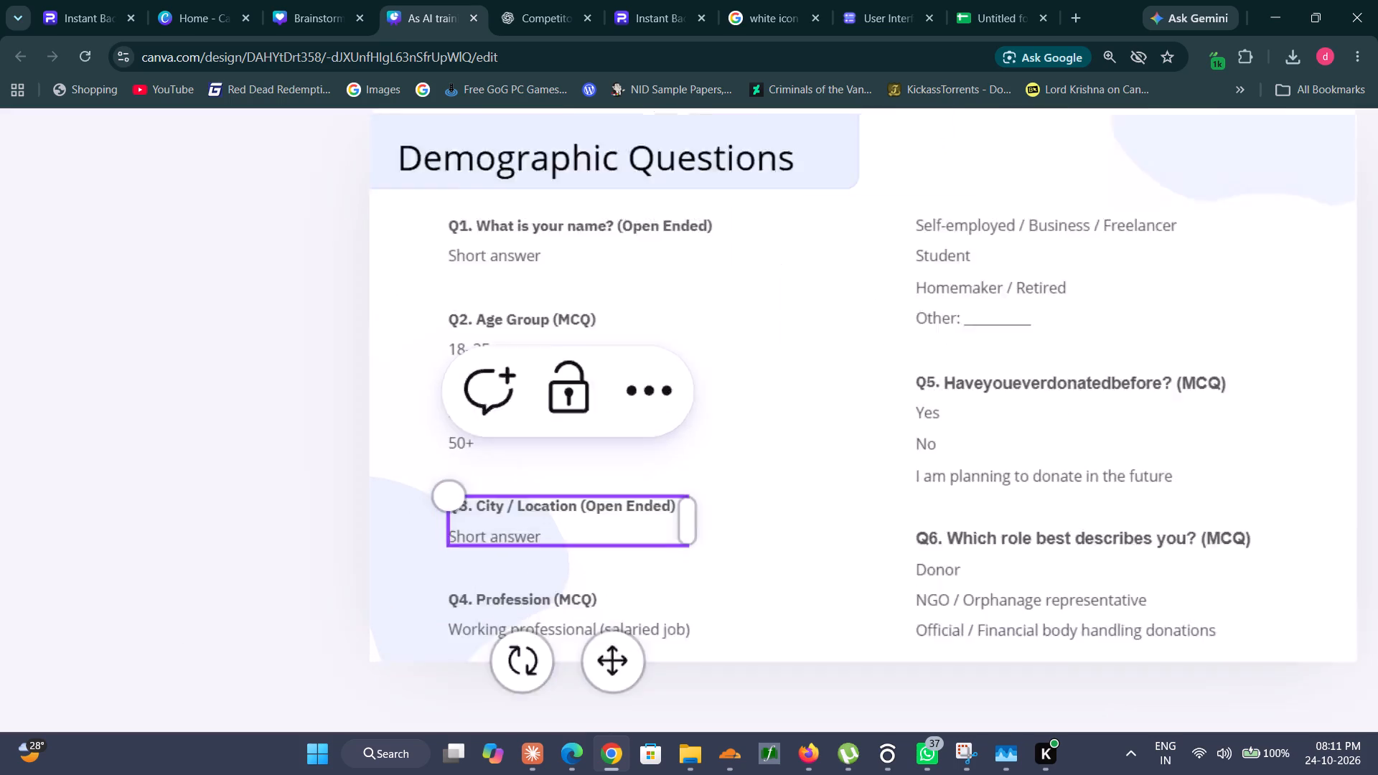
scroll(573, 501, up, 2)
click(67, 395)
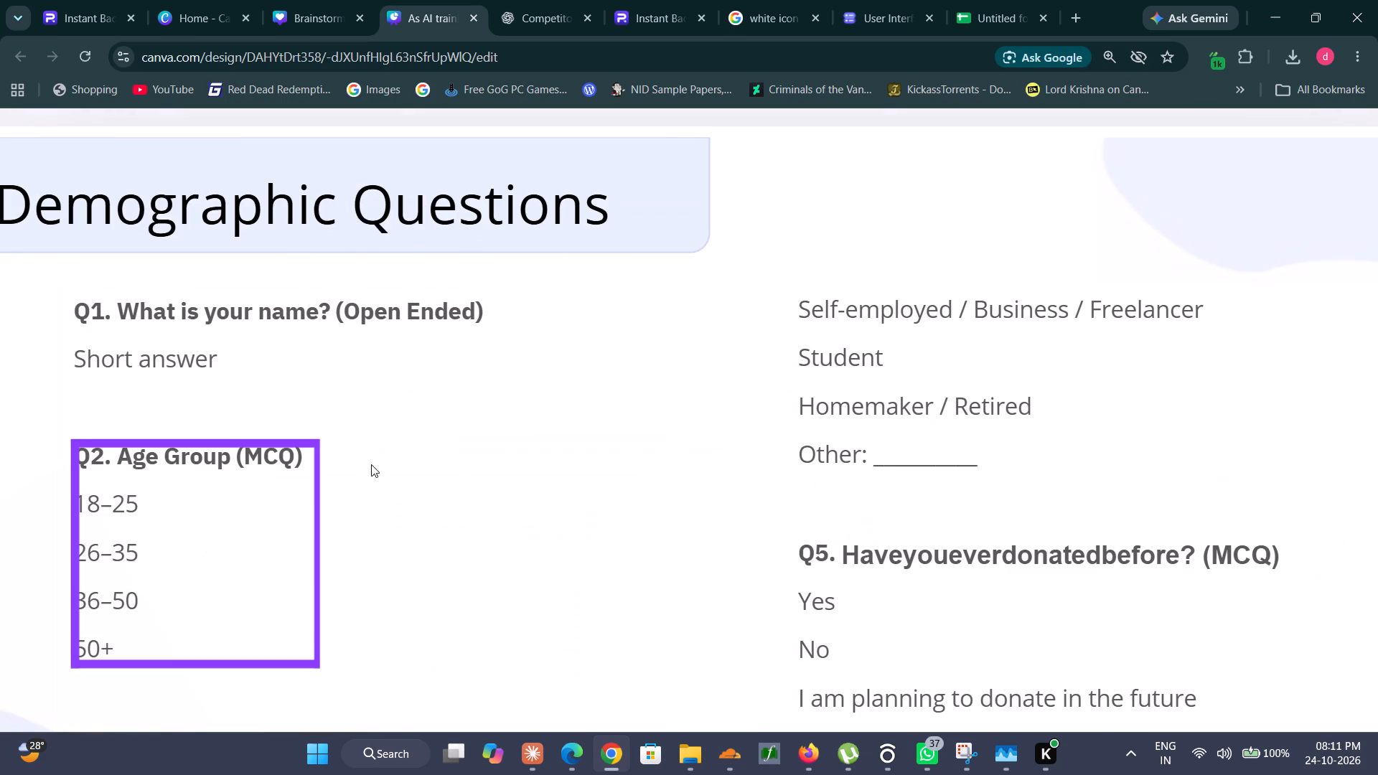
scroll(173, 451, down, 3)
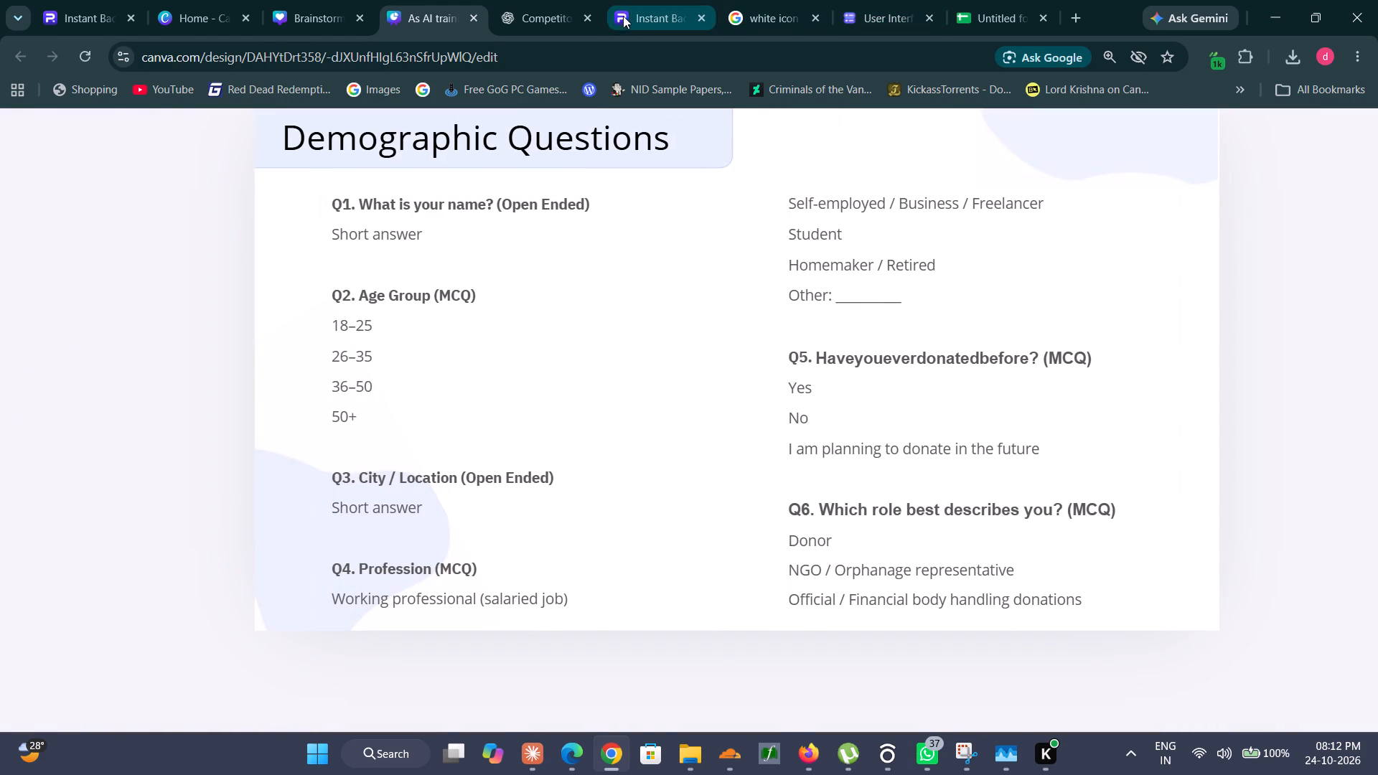
Copy the question "What is your current occupation or status?" from the User Interface Graphics form and return to the presentation.
click(622, 18)
click(895, 0)
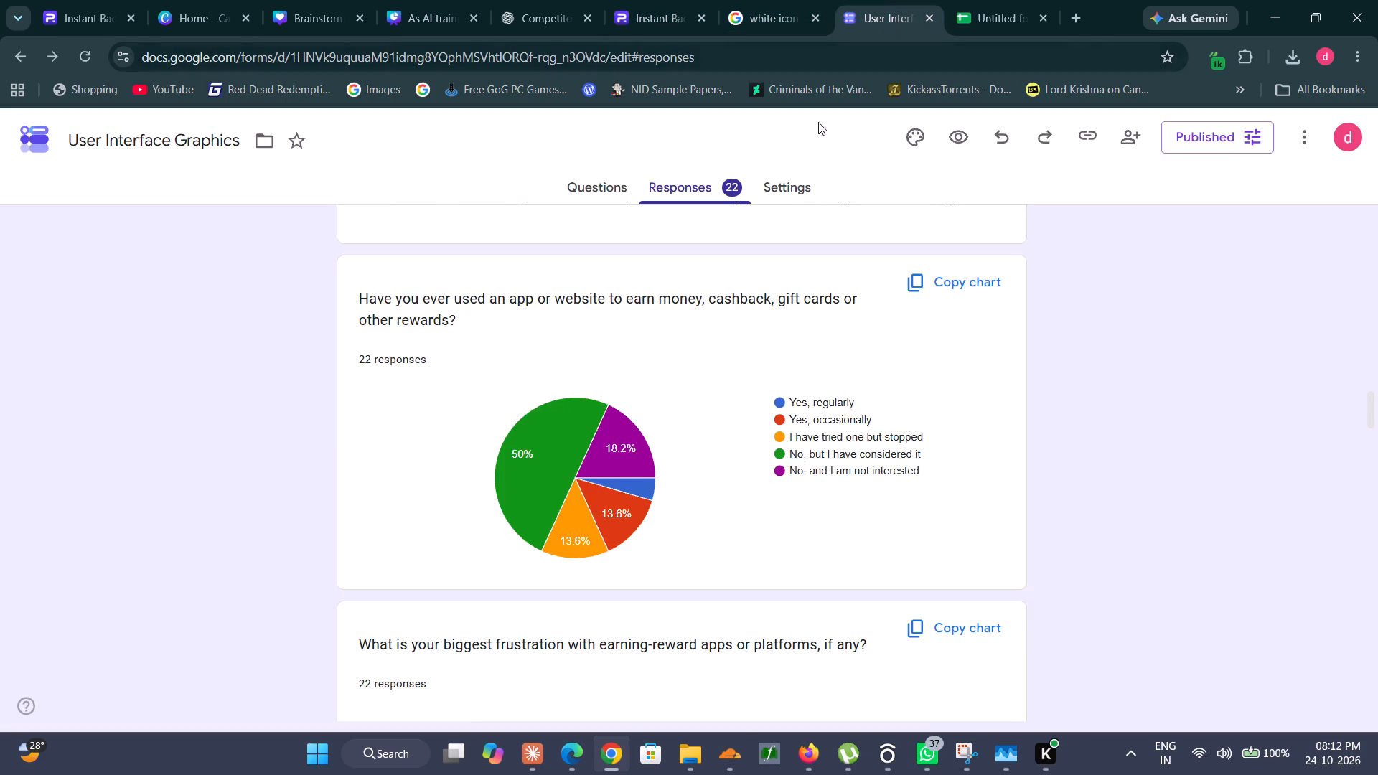
scroll(800, 279, up, 12)
scroll(638, 306, up, 4)
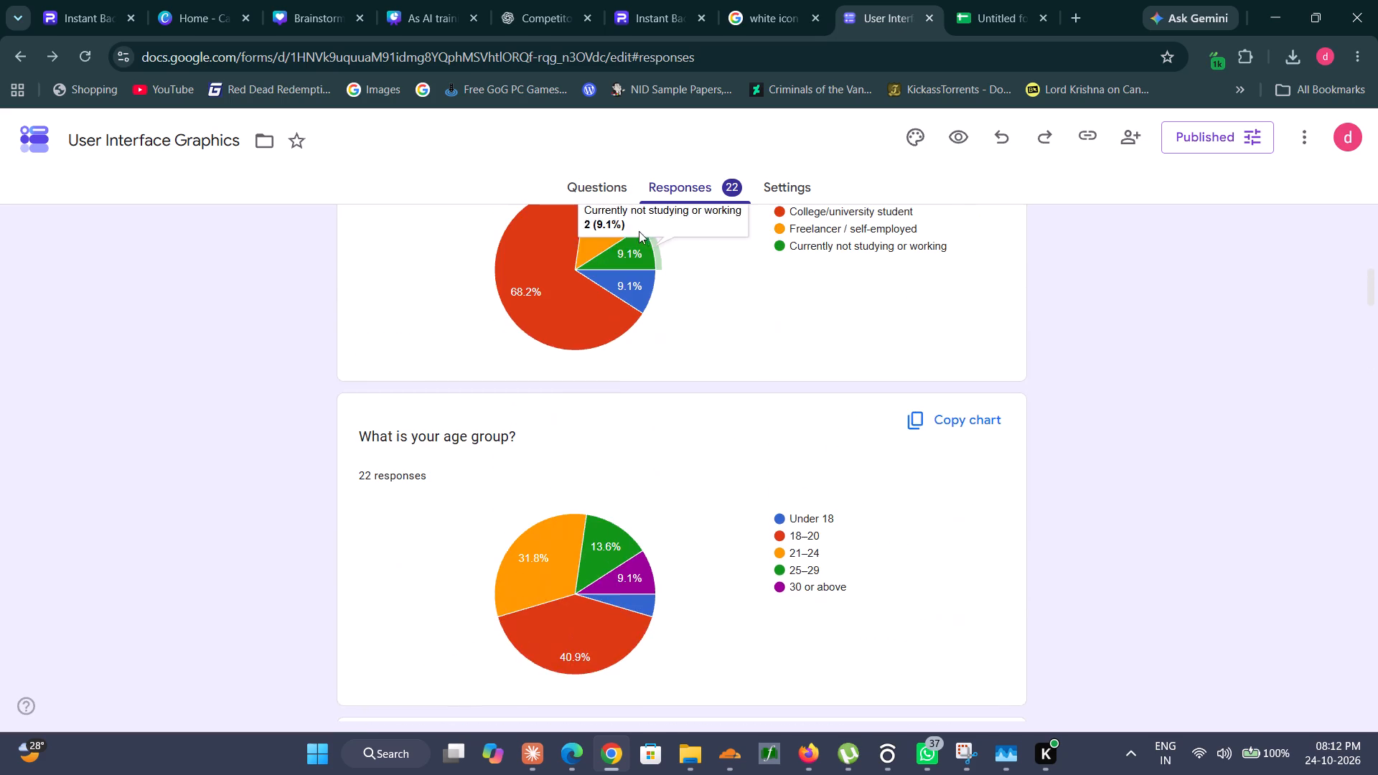
click(614, 171)
scroll(651, 403, down, 6)
scroll(609, 411, up, 2)
double_click(416, 332)
scroll(389, 326, up, 1)
triple_click(405, 342)
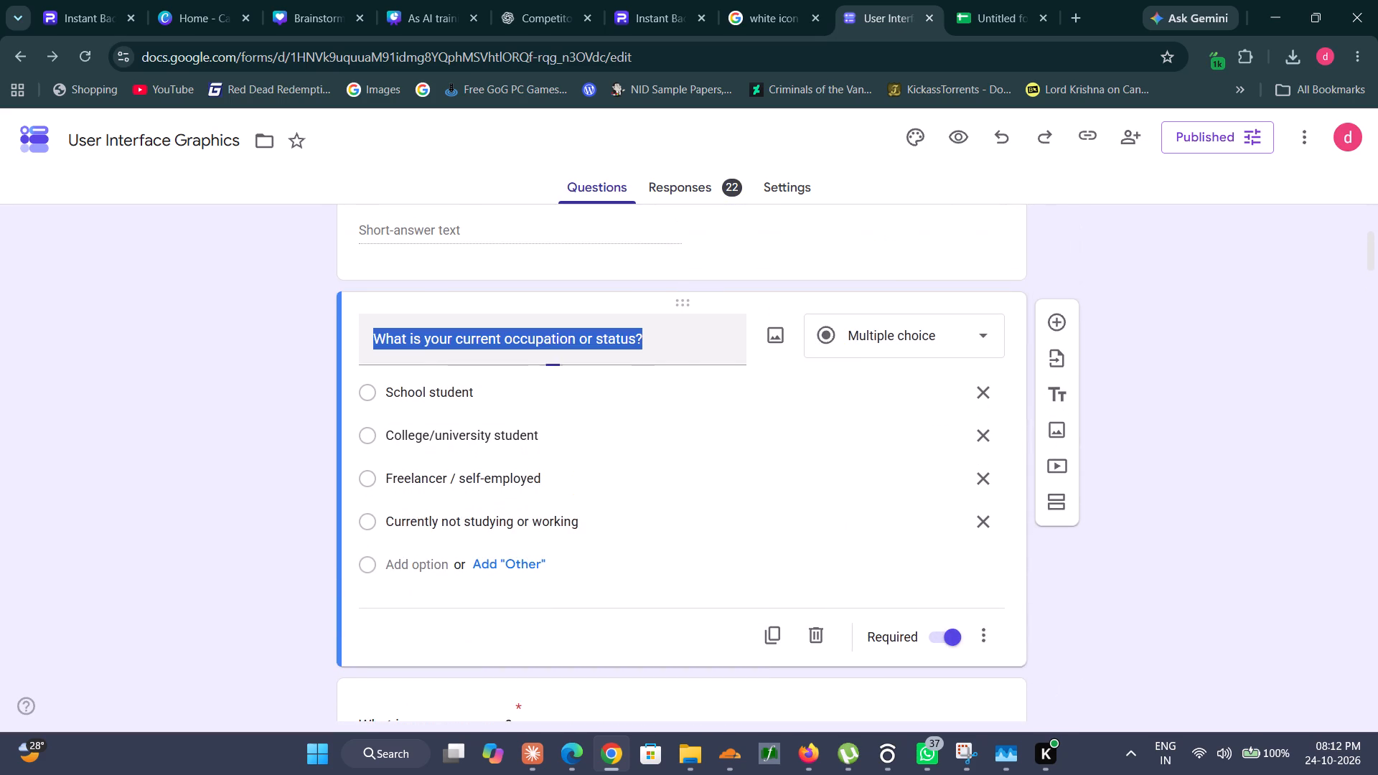
key(ctrl+c)
click(688, 0)
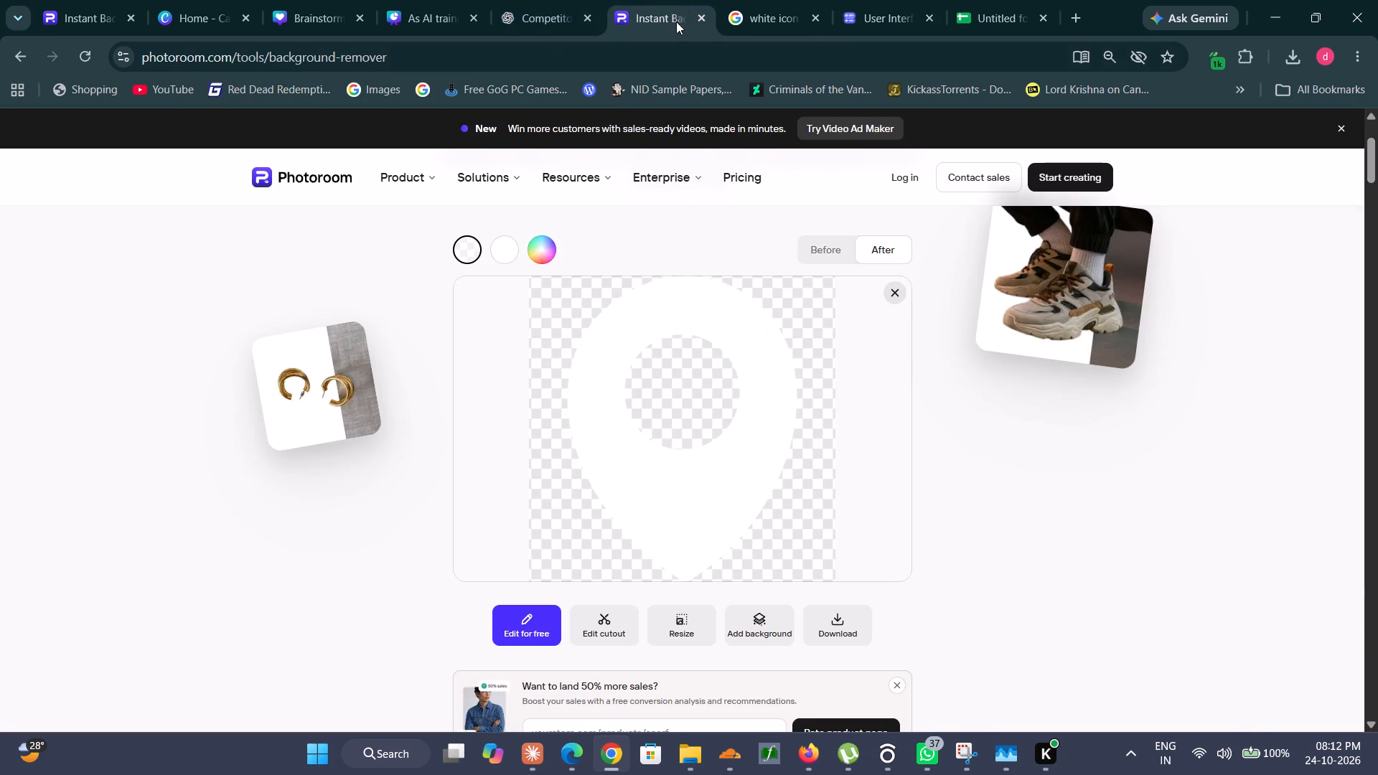
click(532, 4)
click(406, 0)
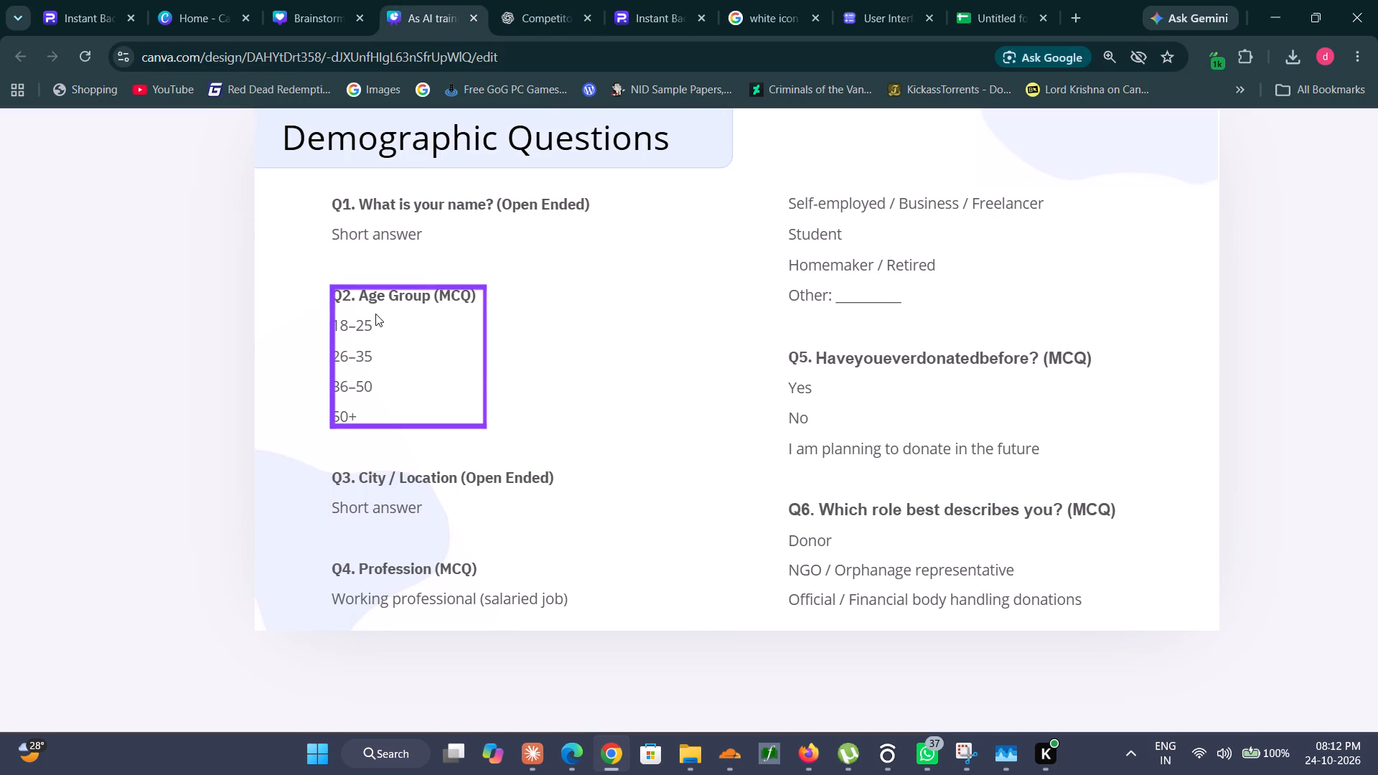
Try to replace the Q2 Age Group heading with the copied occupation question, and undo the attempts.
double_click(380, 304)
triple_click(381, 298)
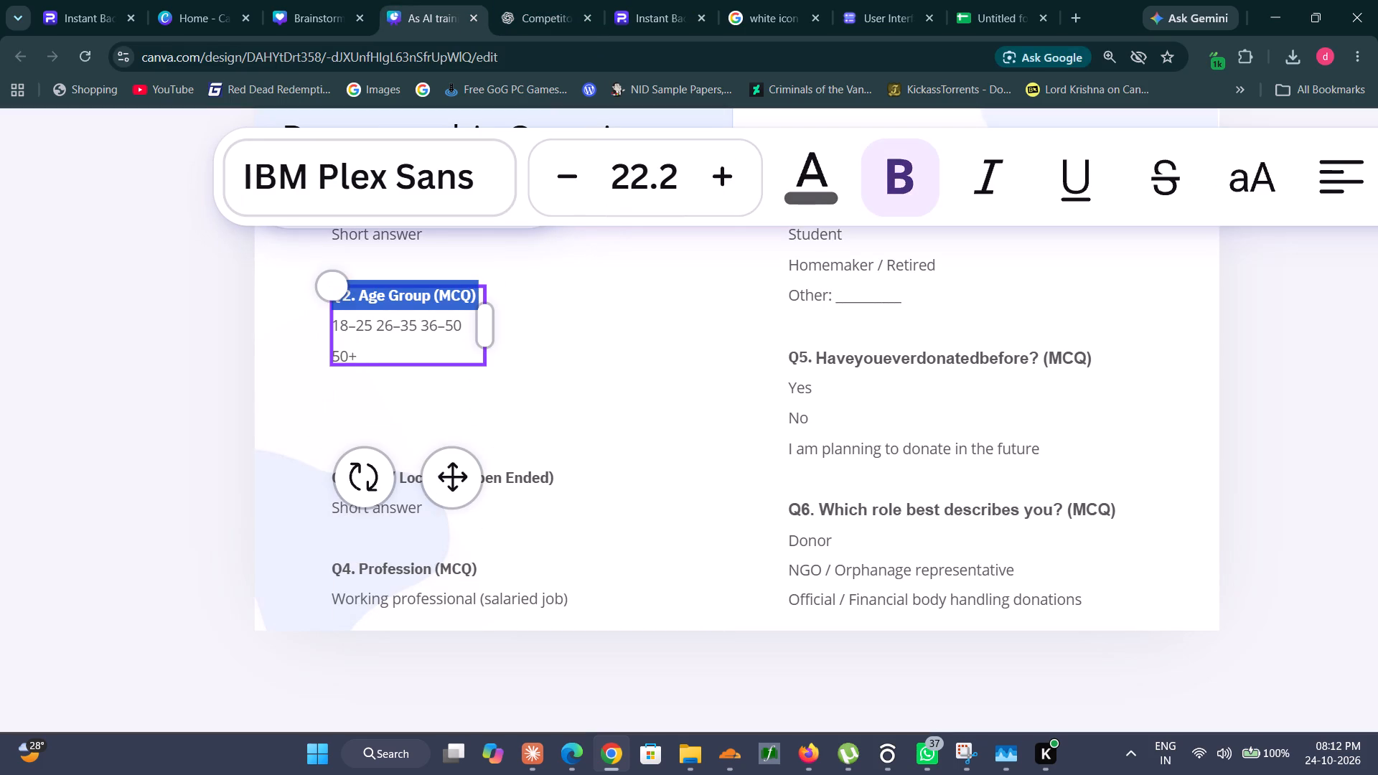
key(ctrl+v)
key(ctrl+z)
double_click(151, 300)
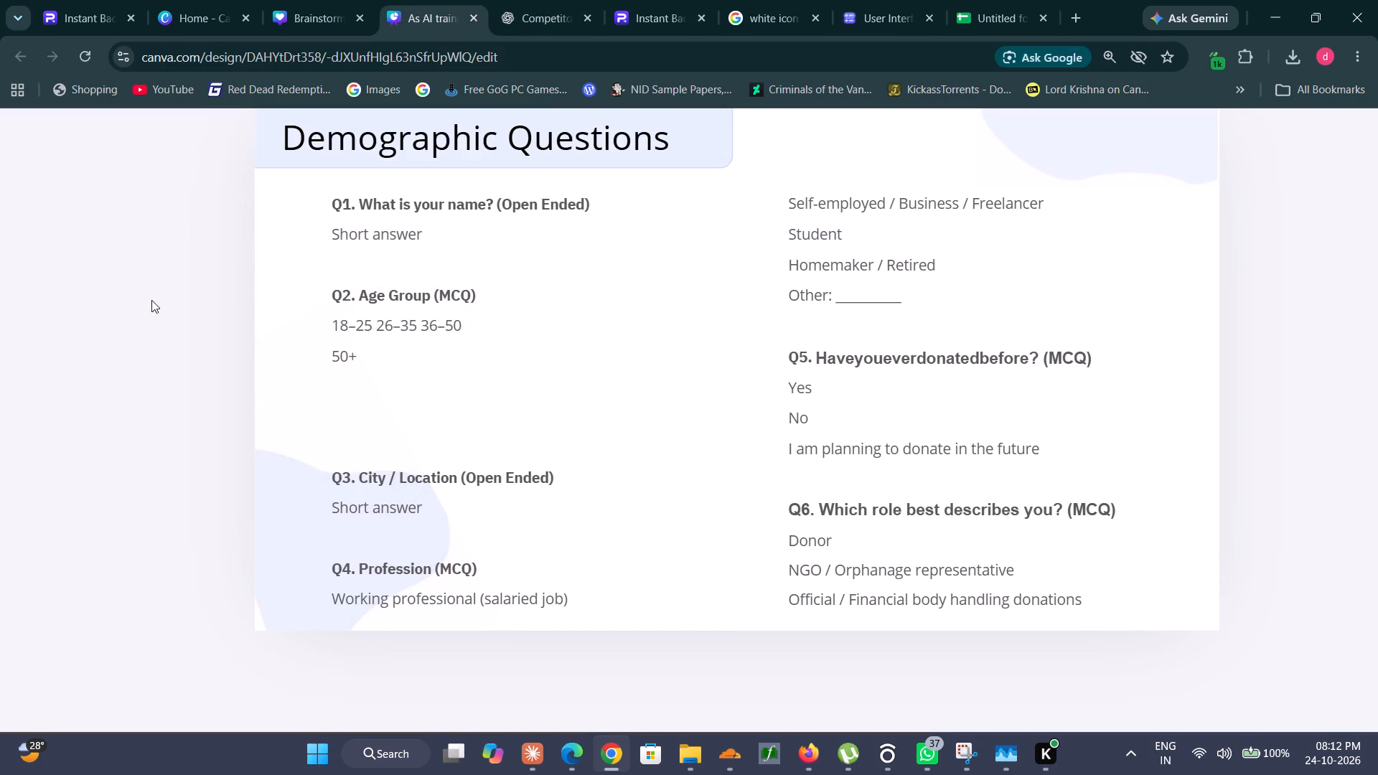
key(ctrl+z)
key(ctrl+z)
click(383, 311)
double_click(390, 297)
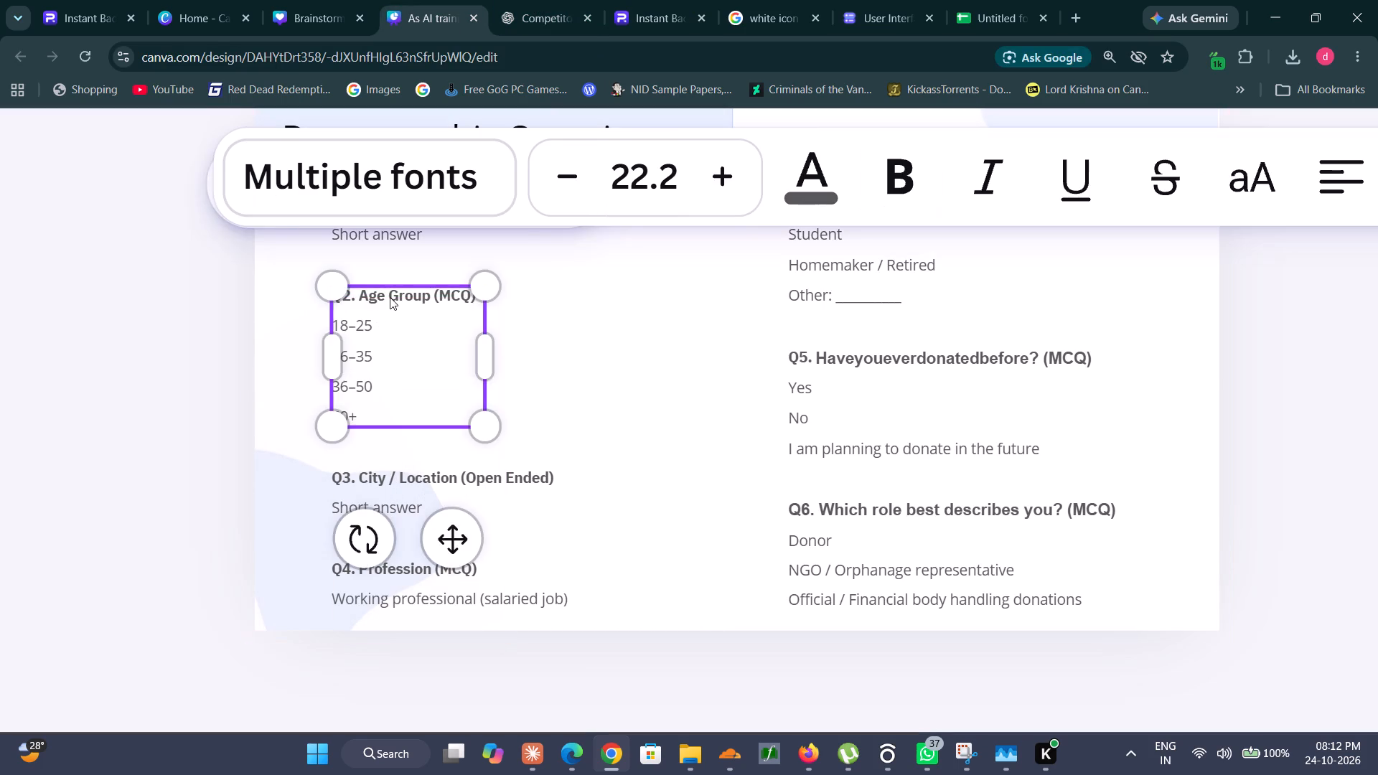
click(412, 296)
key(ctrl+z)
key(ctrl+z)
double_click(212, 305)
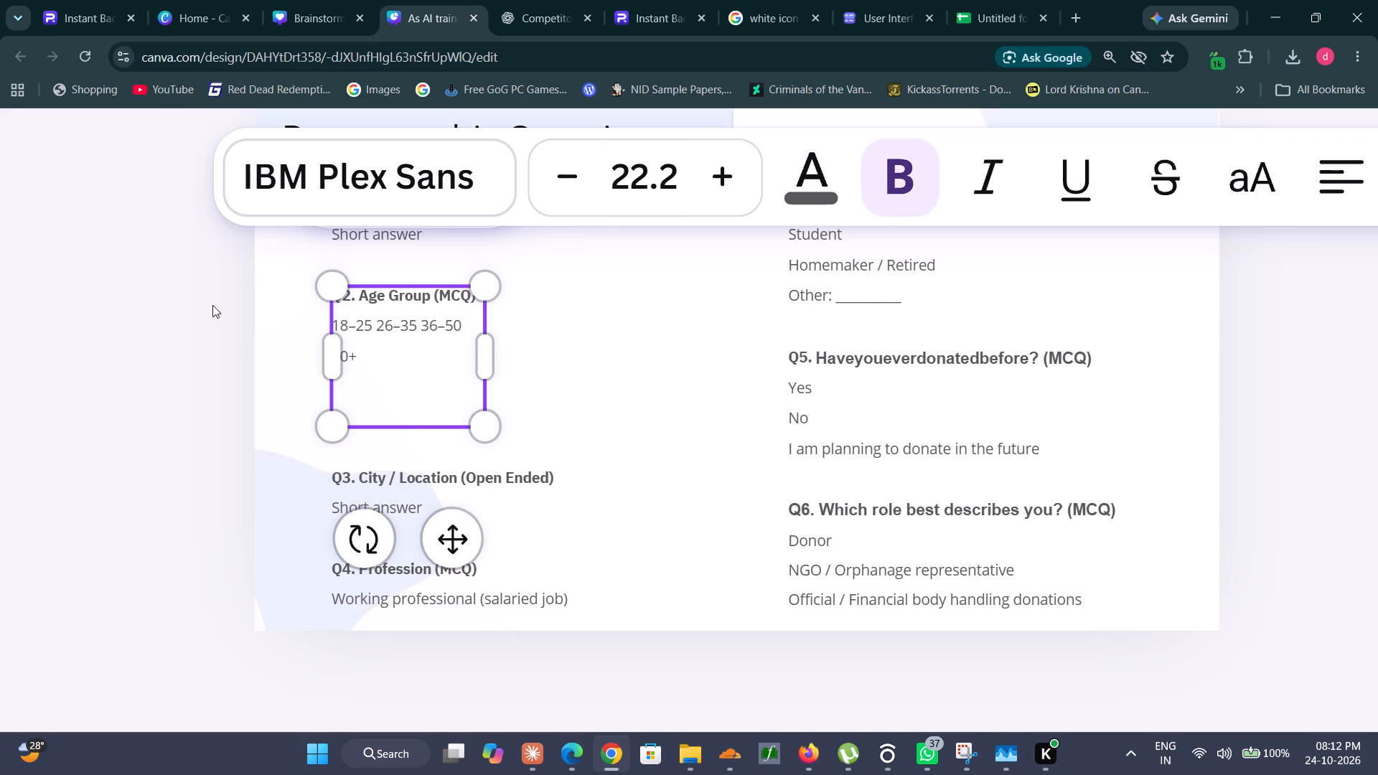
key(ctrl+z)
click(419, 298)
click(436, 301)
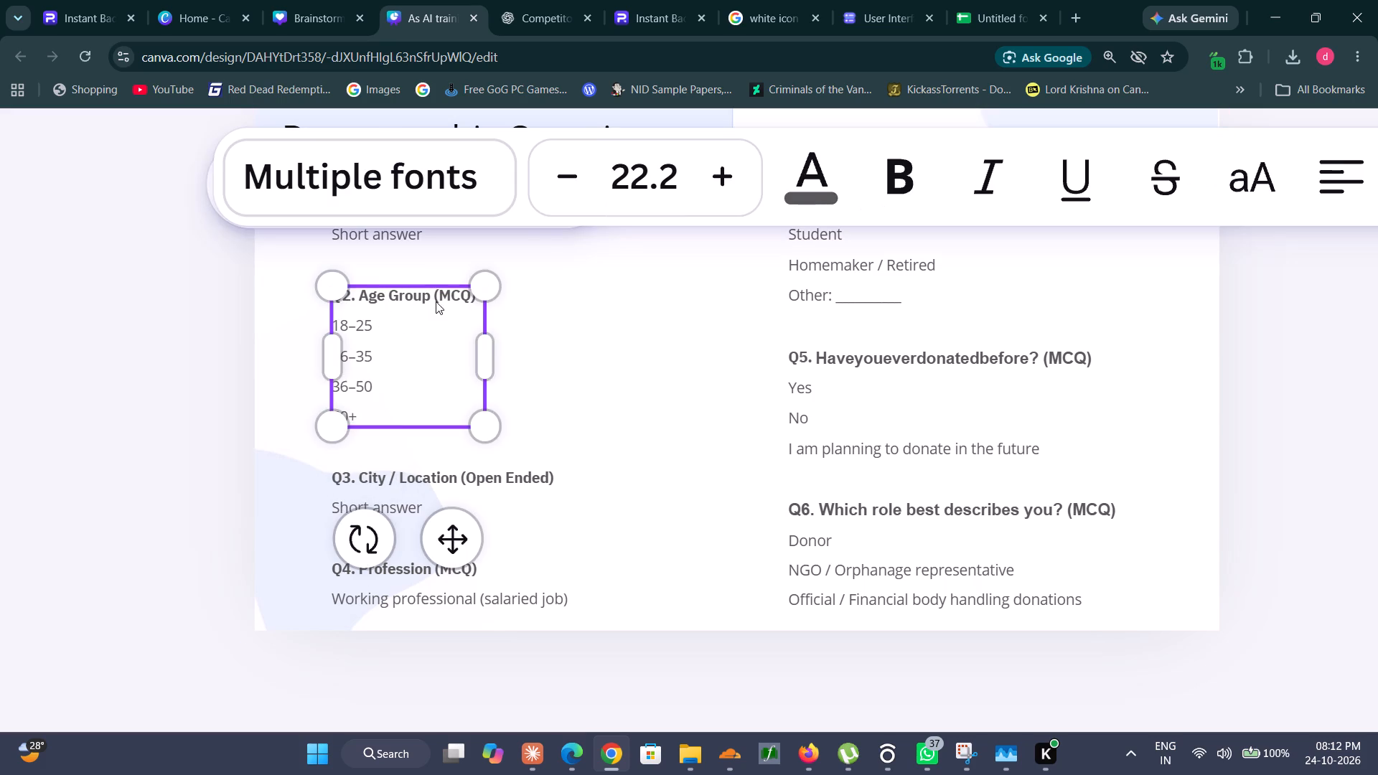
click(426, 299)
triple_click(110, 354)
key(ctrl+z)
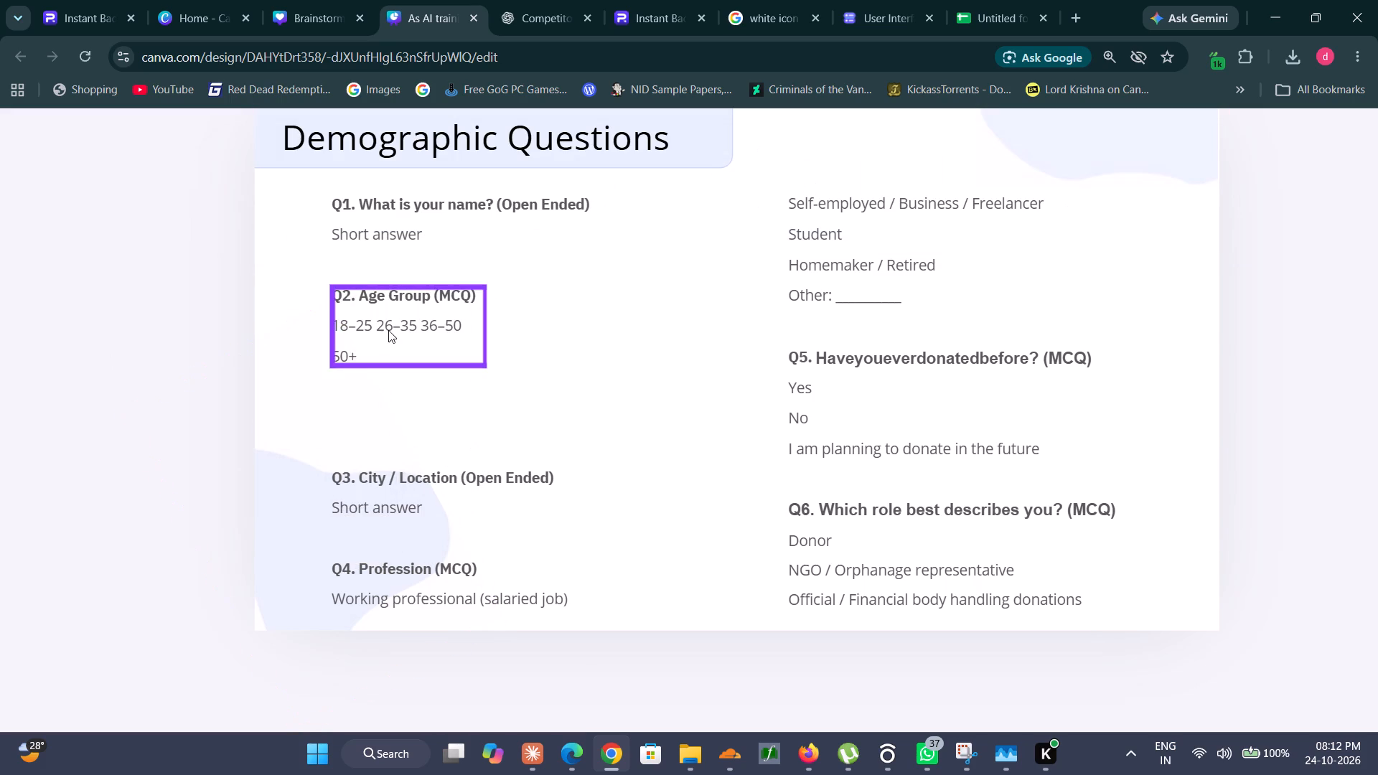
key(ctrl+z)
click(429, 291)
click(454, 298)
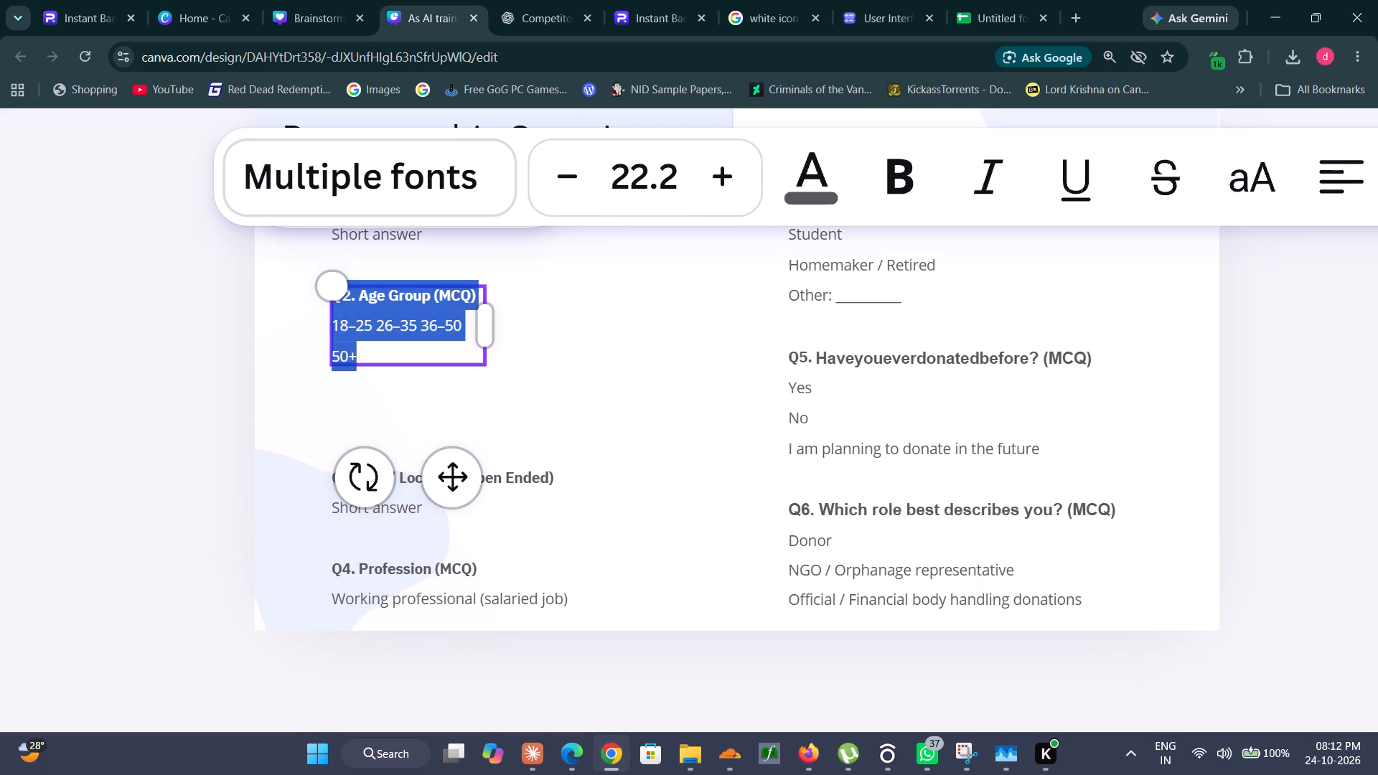
Replace "Age Group" in the Q2 heading with "What is your current occupation or status?", keeping the (MCQ) label with its opening bracket.
double_click(422, 300)
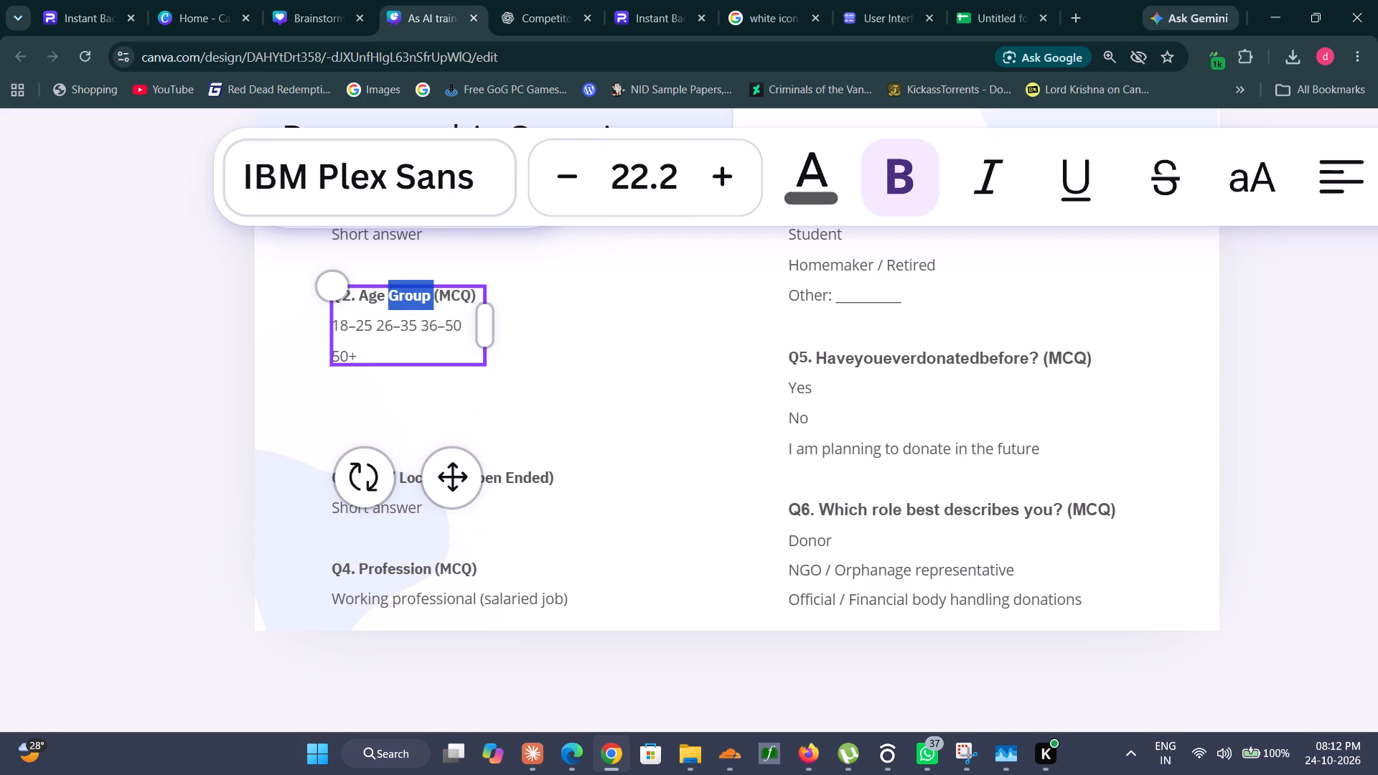
click(433, 297)
drag(433, 297, 385, 302)
drag(385, 302, 367, 302)
key(ctrl+v)
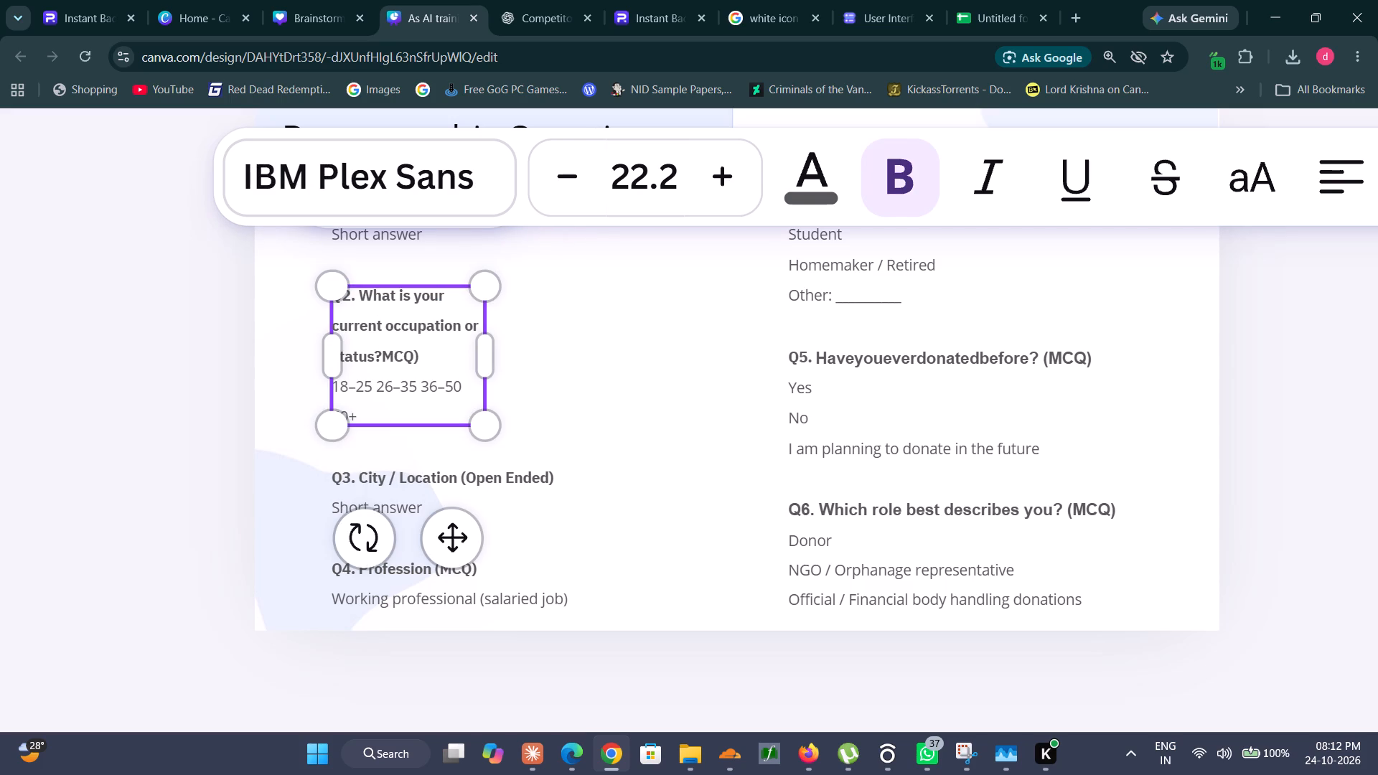
key(shift+parenright)
key(ctrl+z)
key(shift+parenleft)
Widen the Q2 text box so that the occupation question wraps onto two lines.
click(548, 371)
click(431, 345)
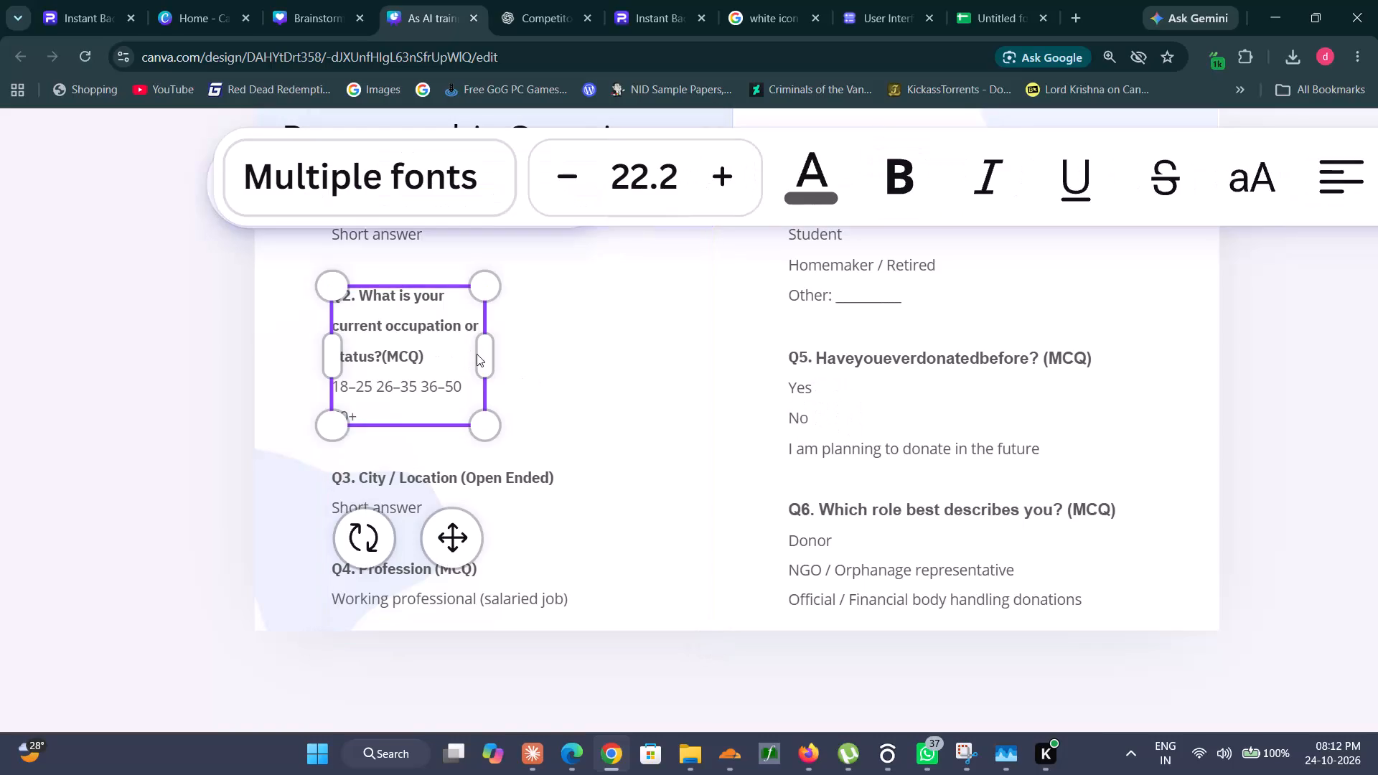
drag(493, 360, 538, 372)
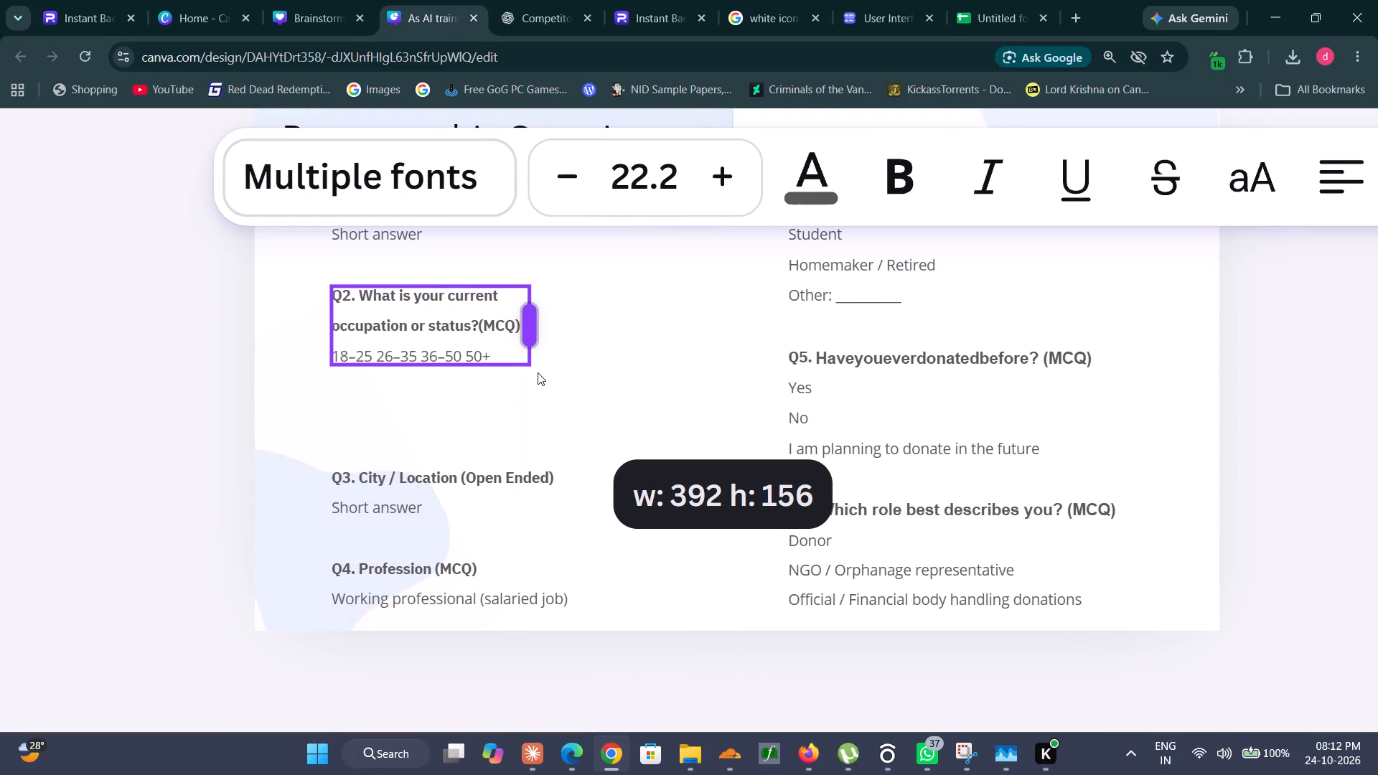
drag(538, 372, 548, 377)
click(545, 389)
Replace the age ranges under Q2 with the answer option "School student" copied from the User Interface Graphics form.
double_click(374, 357)
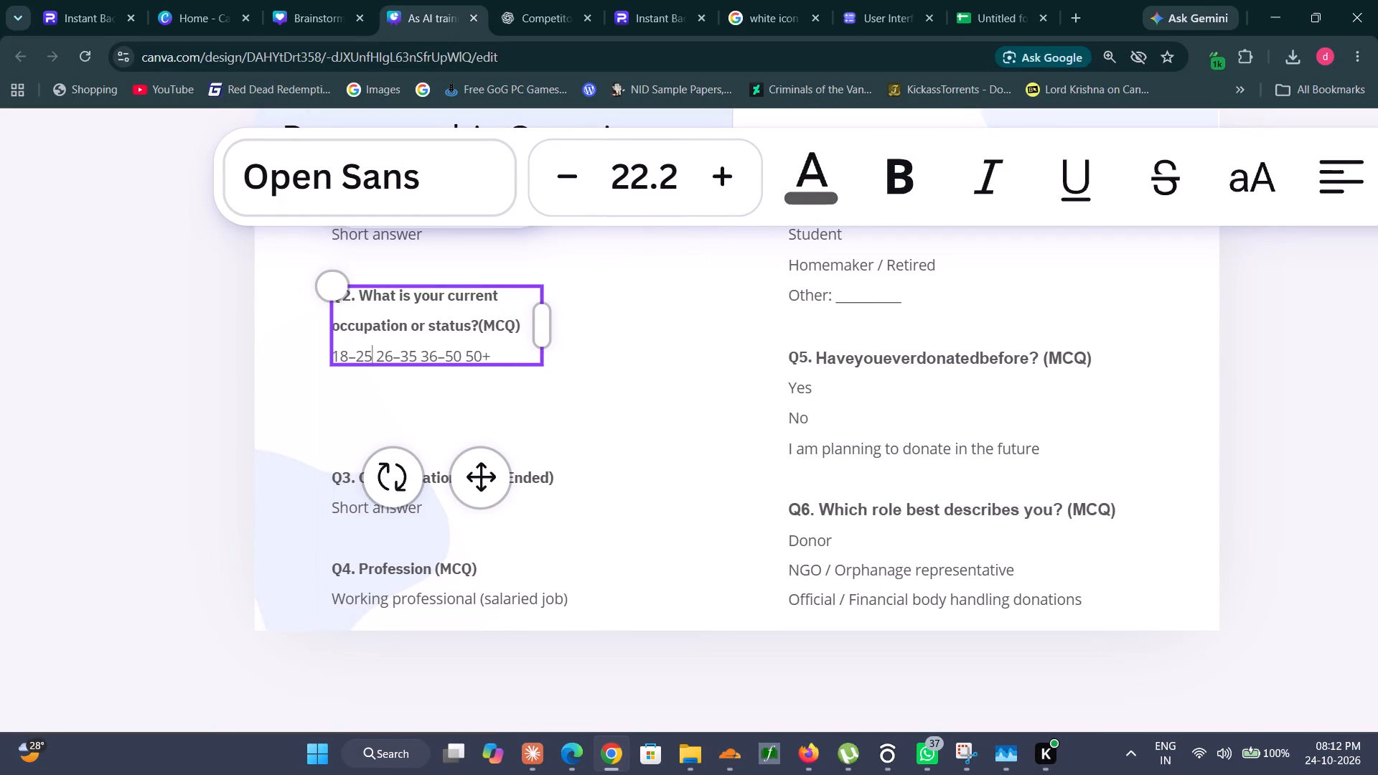
click(919, 12)
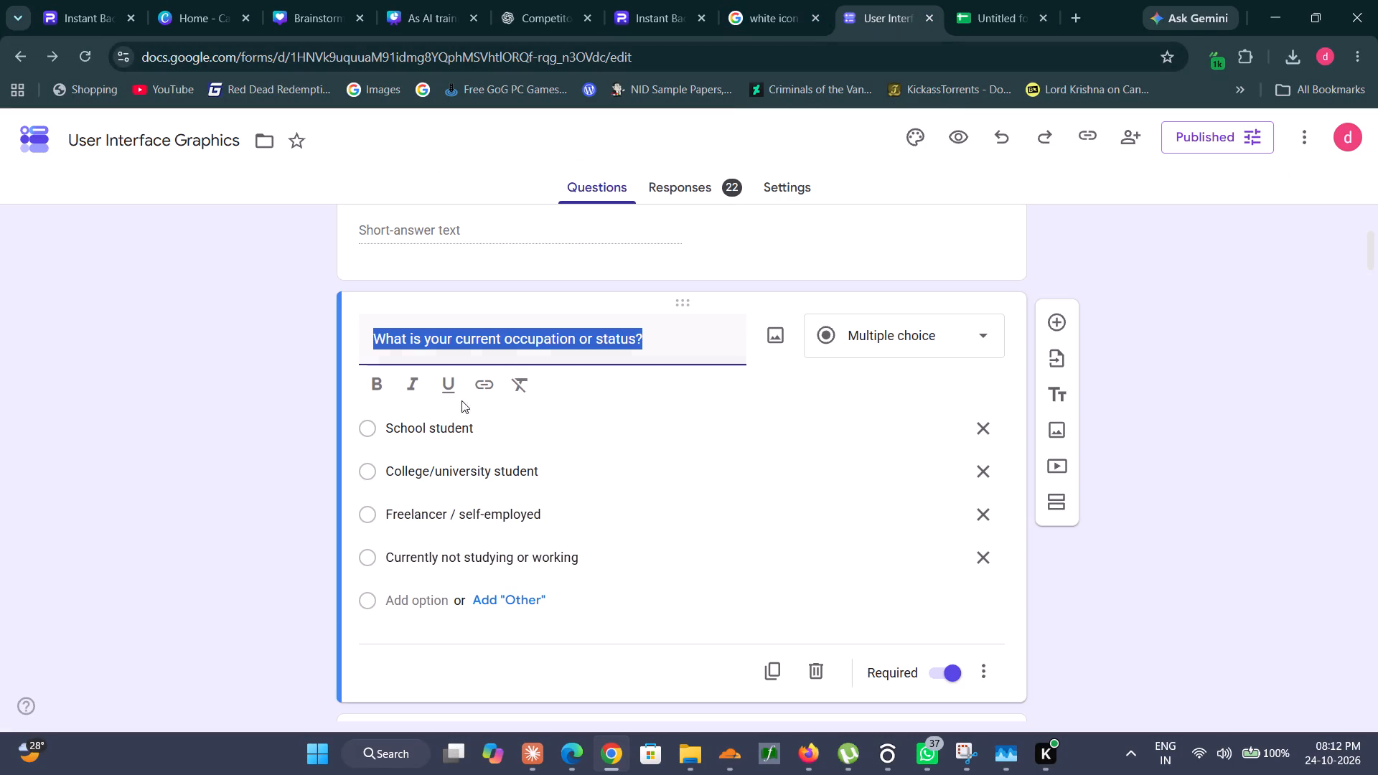
double_click(450, 425)
key(ctrl+c)
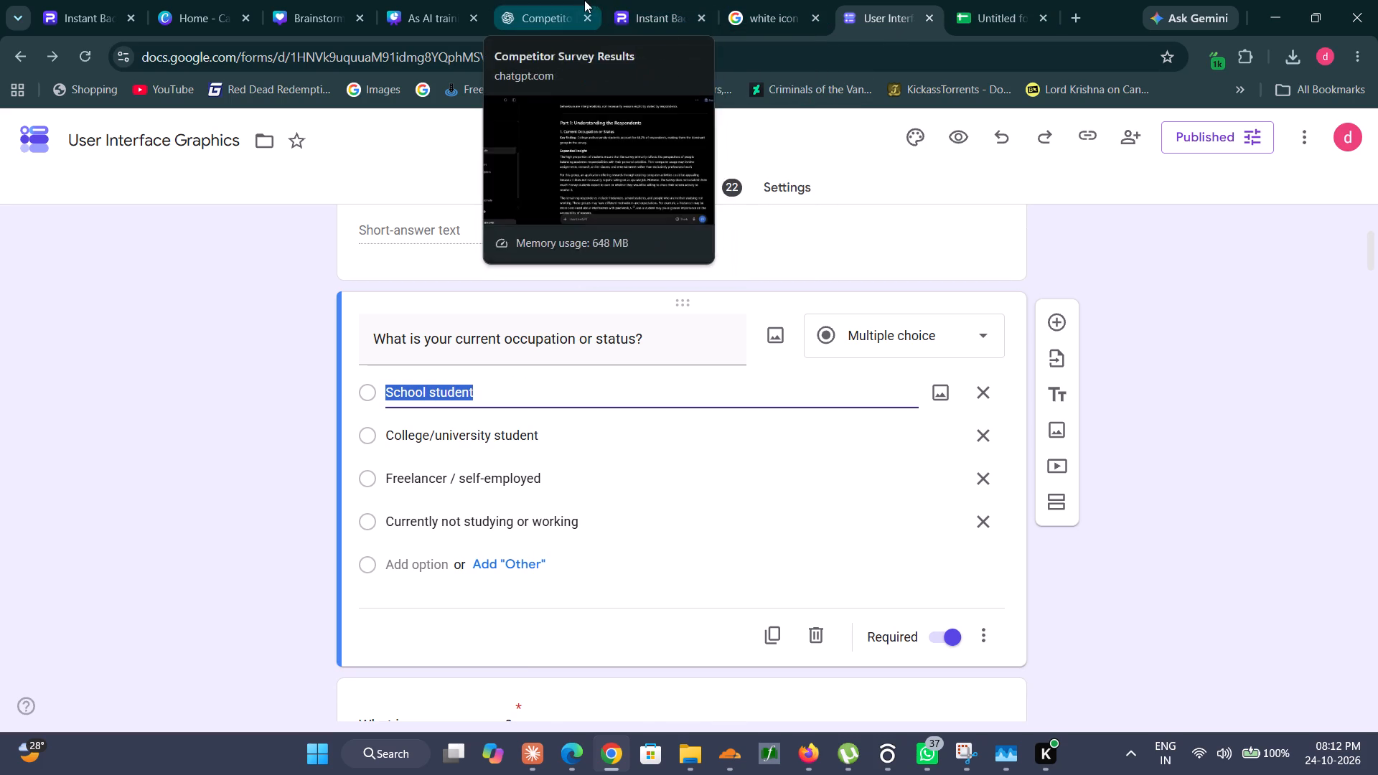
click(647, 0)
click(498, 0)
click(418, 0)
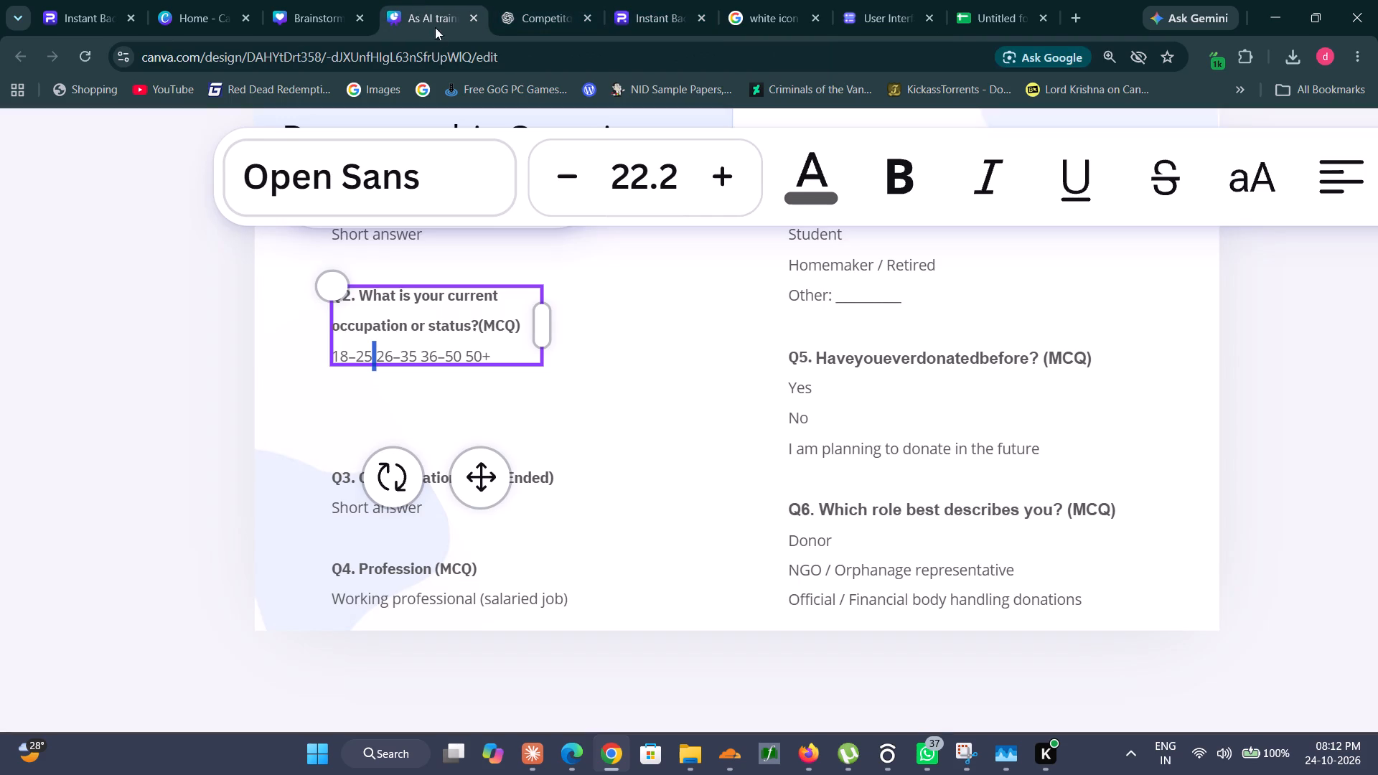
triple_click(347, 354)
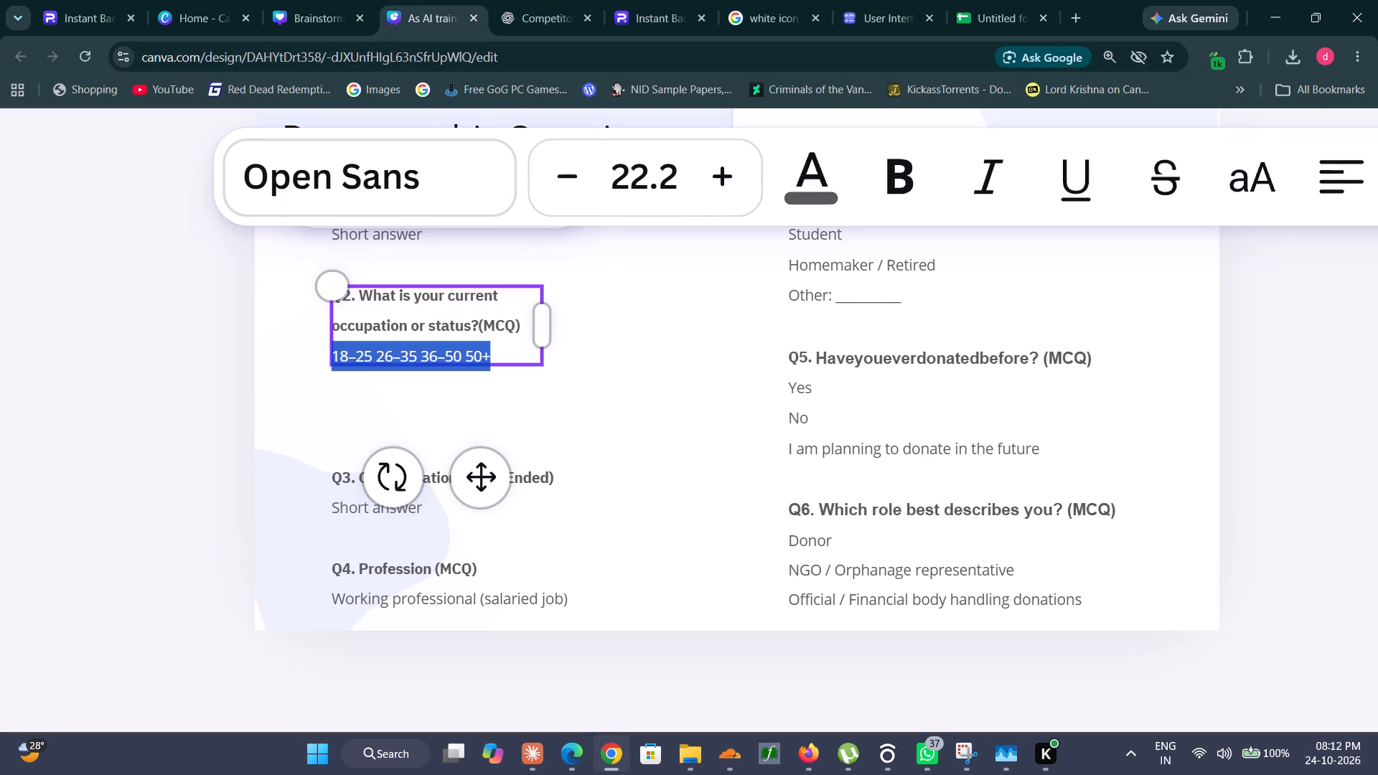
key(ctrl+v)
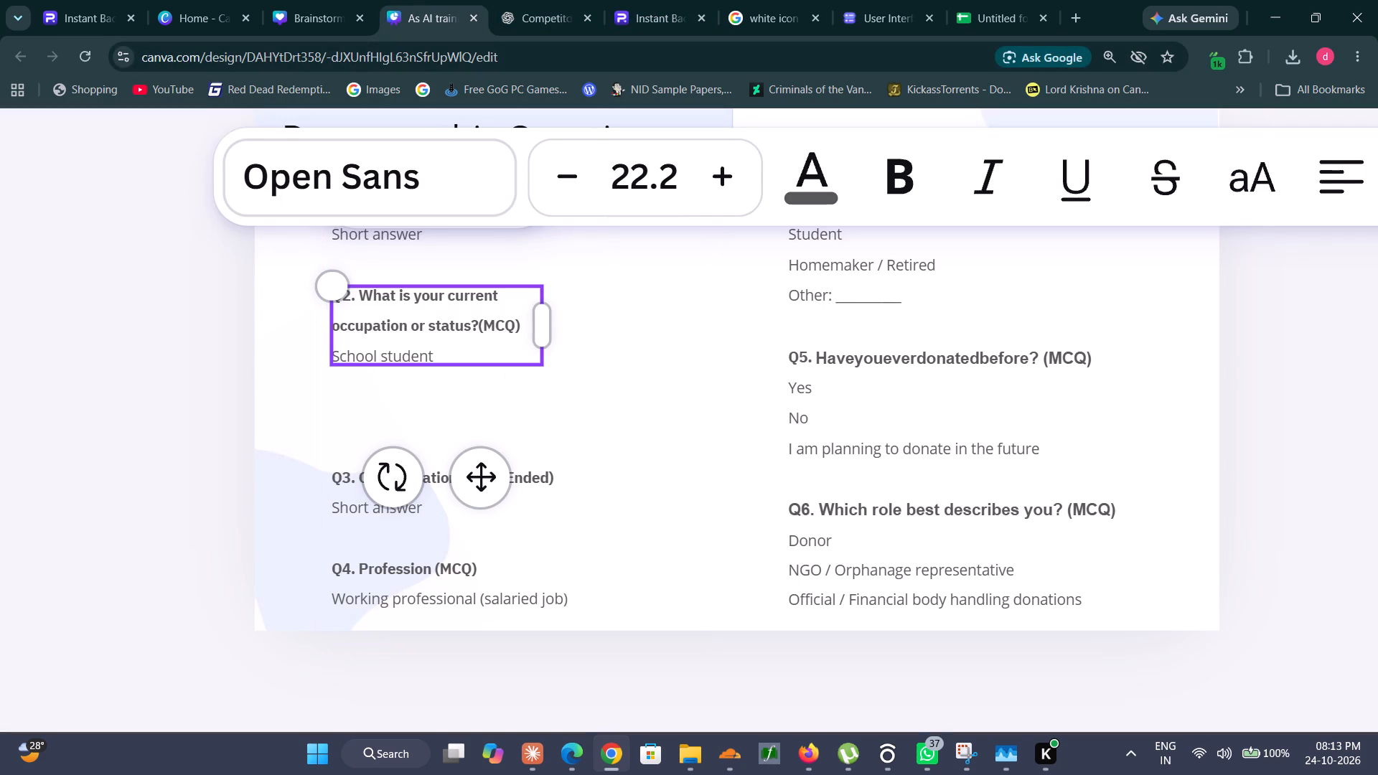
Copy "College/university student" from the form's occupation question and add it on a new line below "School student" in Q2.
key(Return)
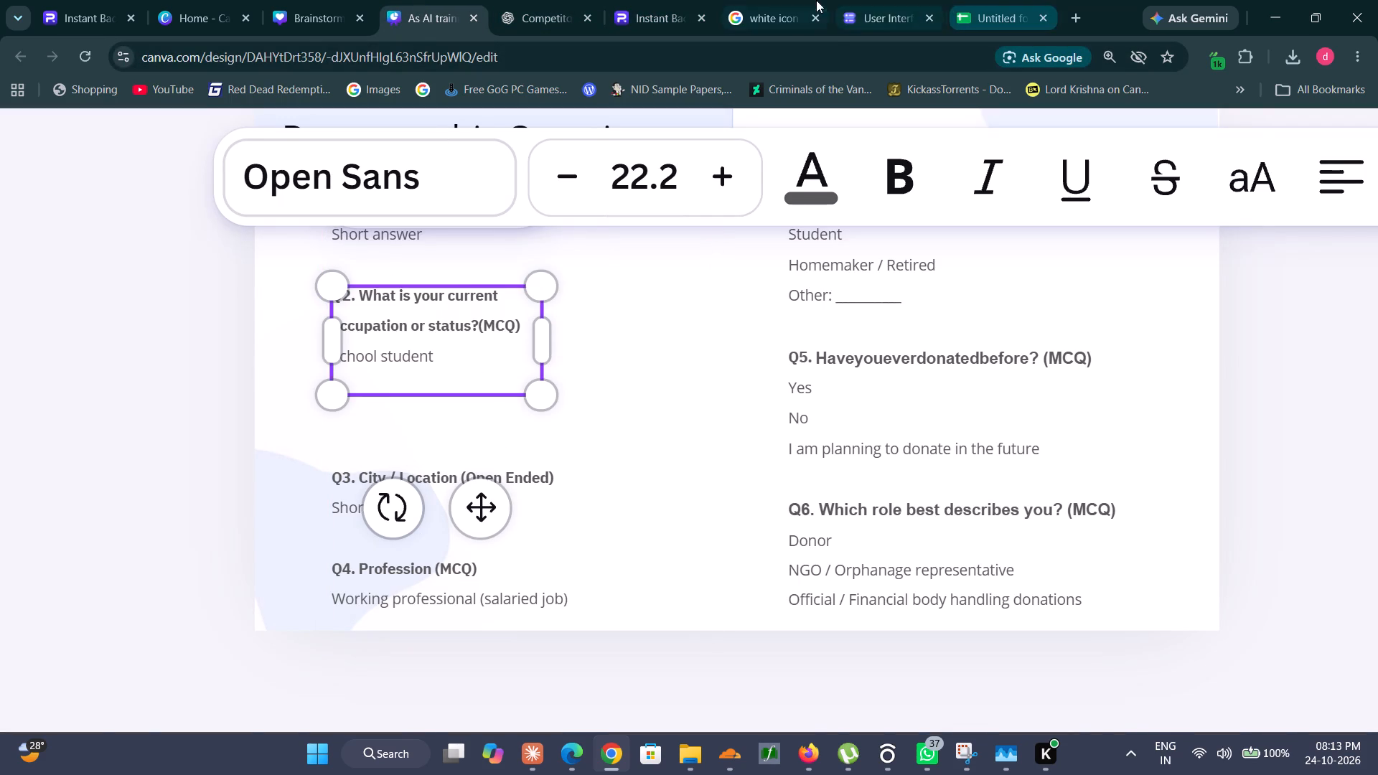
click(816, 0)
click(840, 0)
double_click(458, 436)
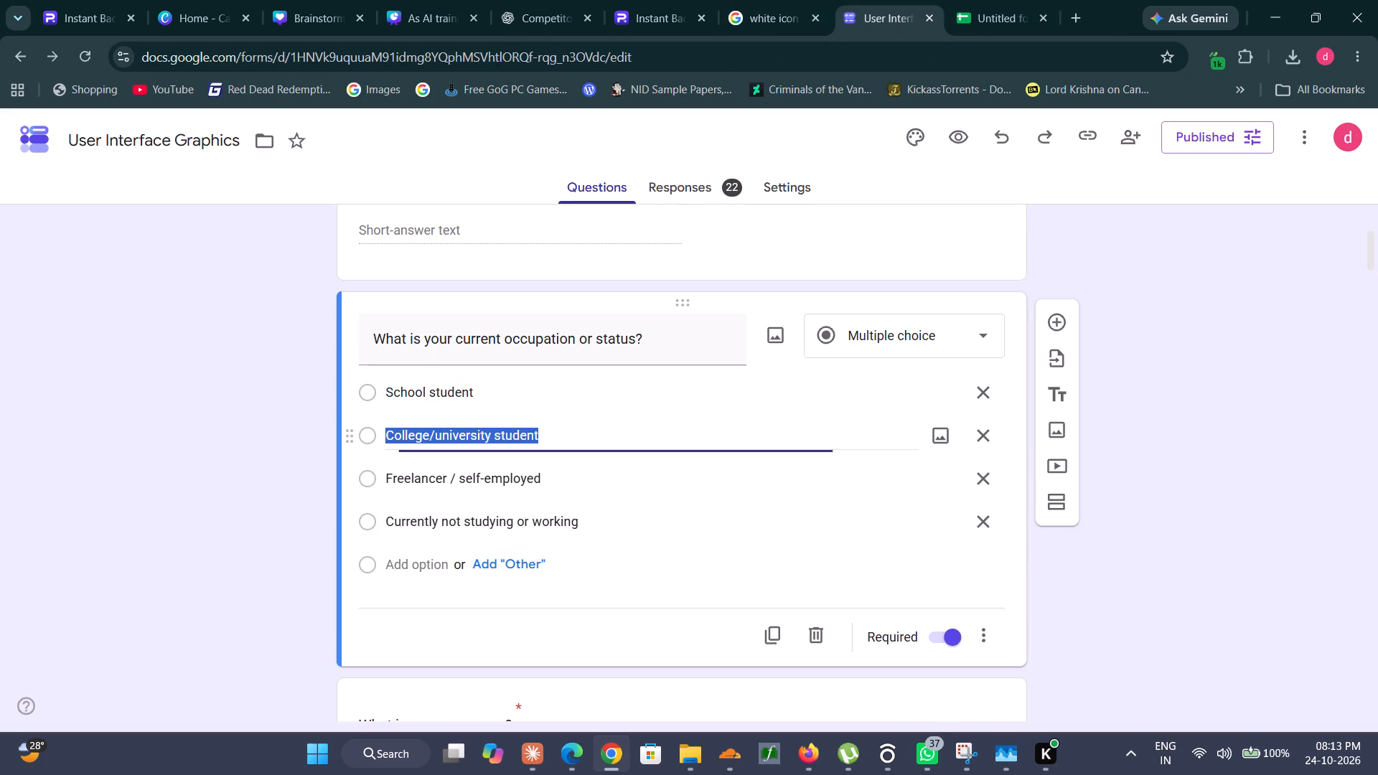
scroll(479, 511, down, 3)
scroll(479, 512, up, 4)
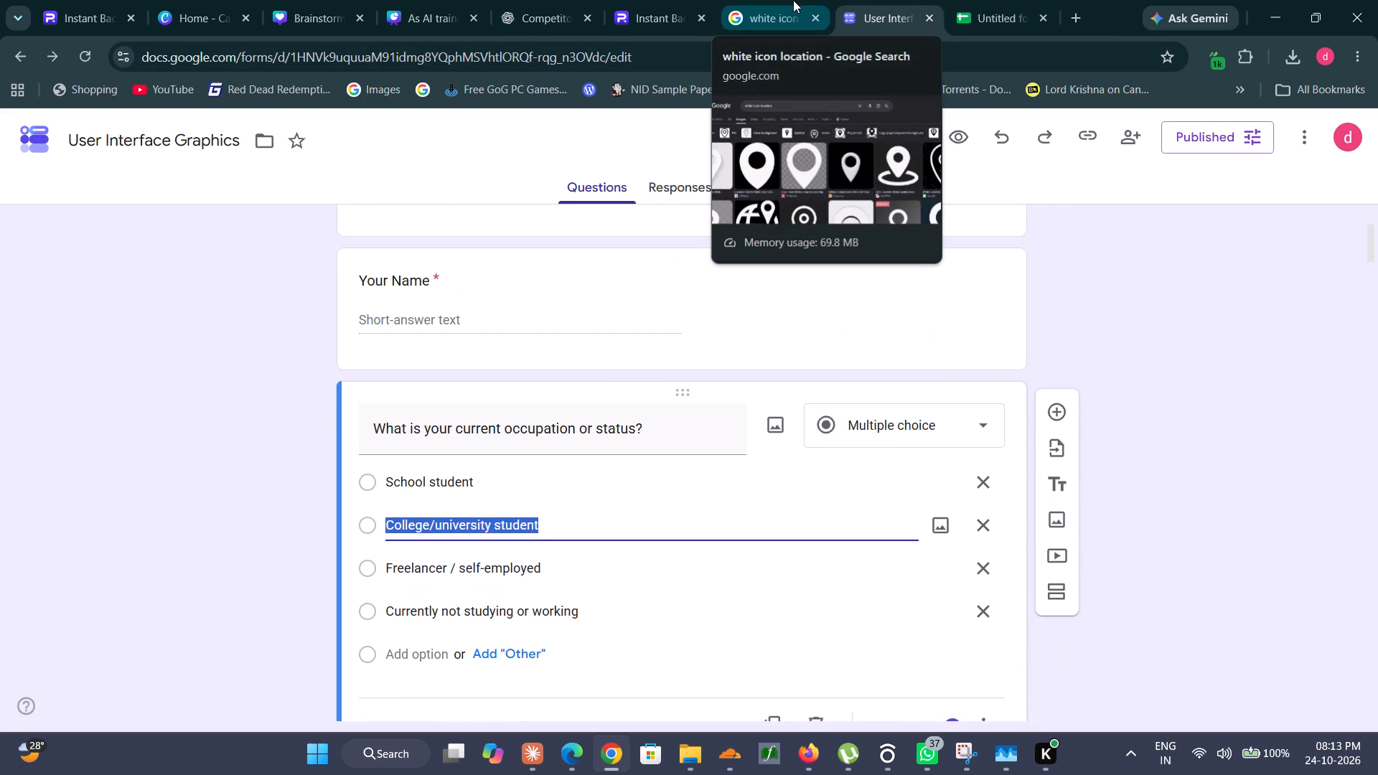
key(ctrl+c)
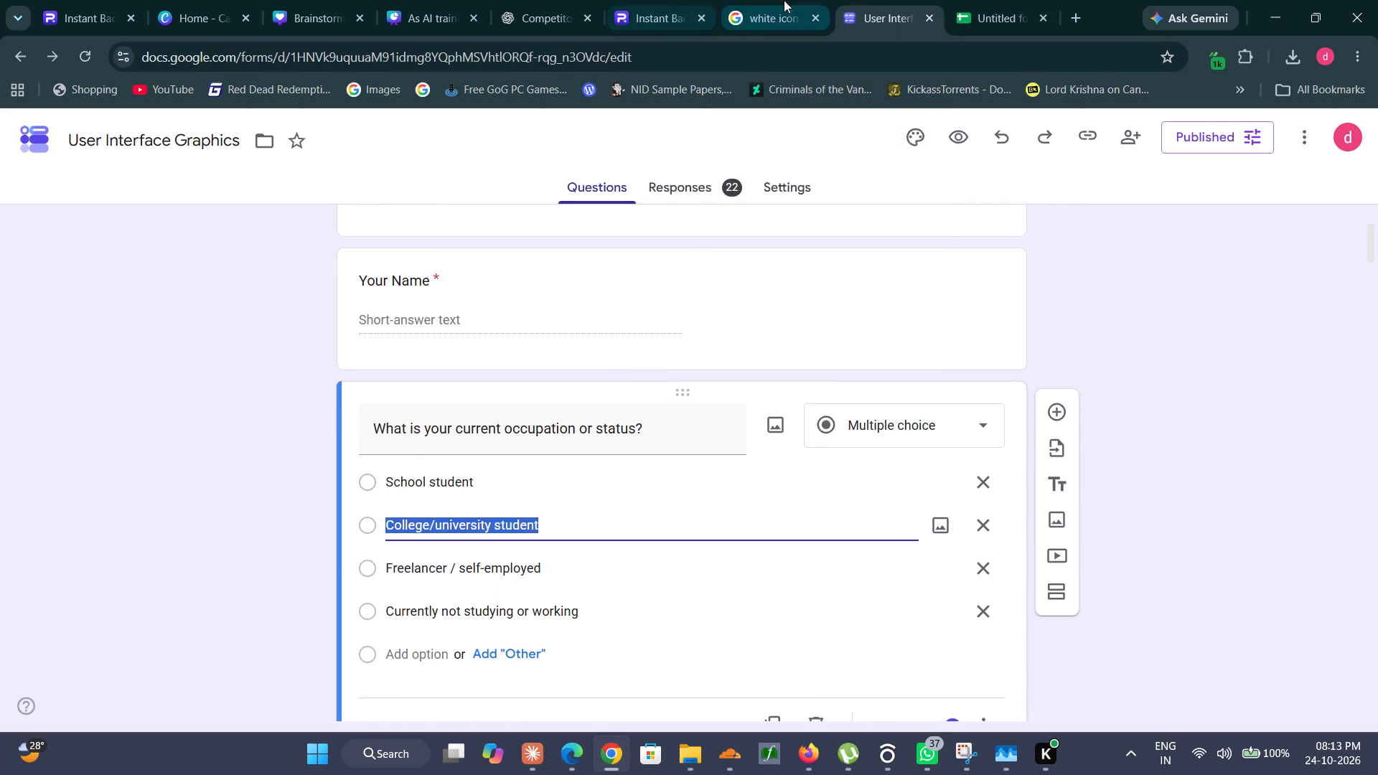
drag(784, 0, 784, 11)
click(682, 0)
click(553, 0)
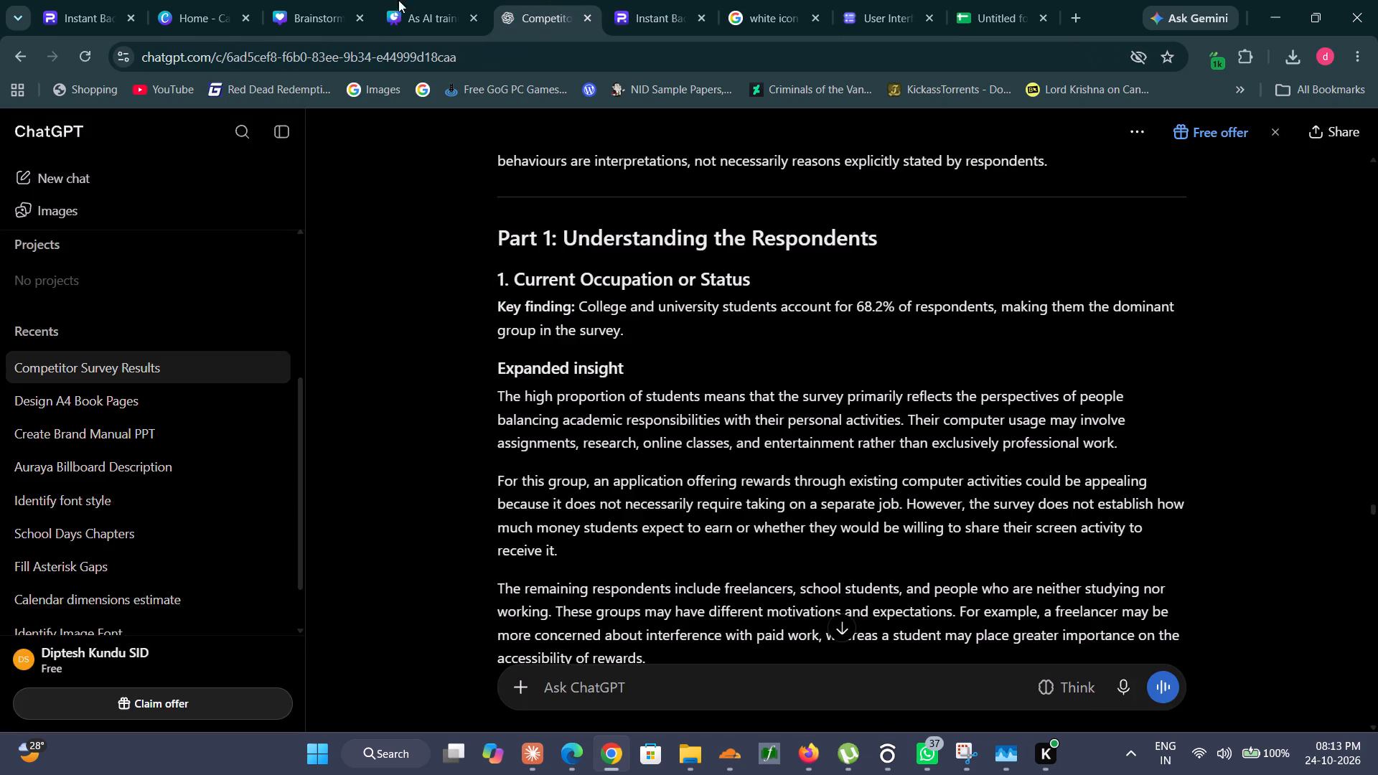
click(364, 0)
click(465, 0)
key(ctrl+v)
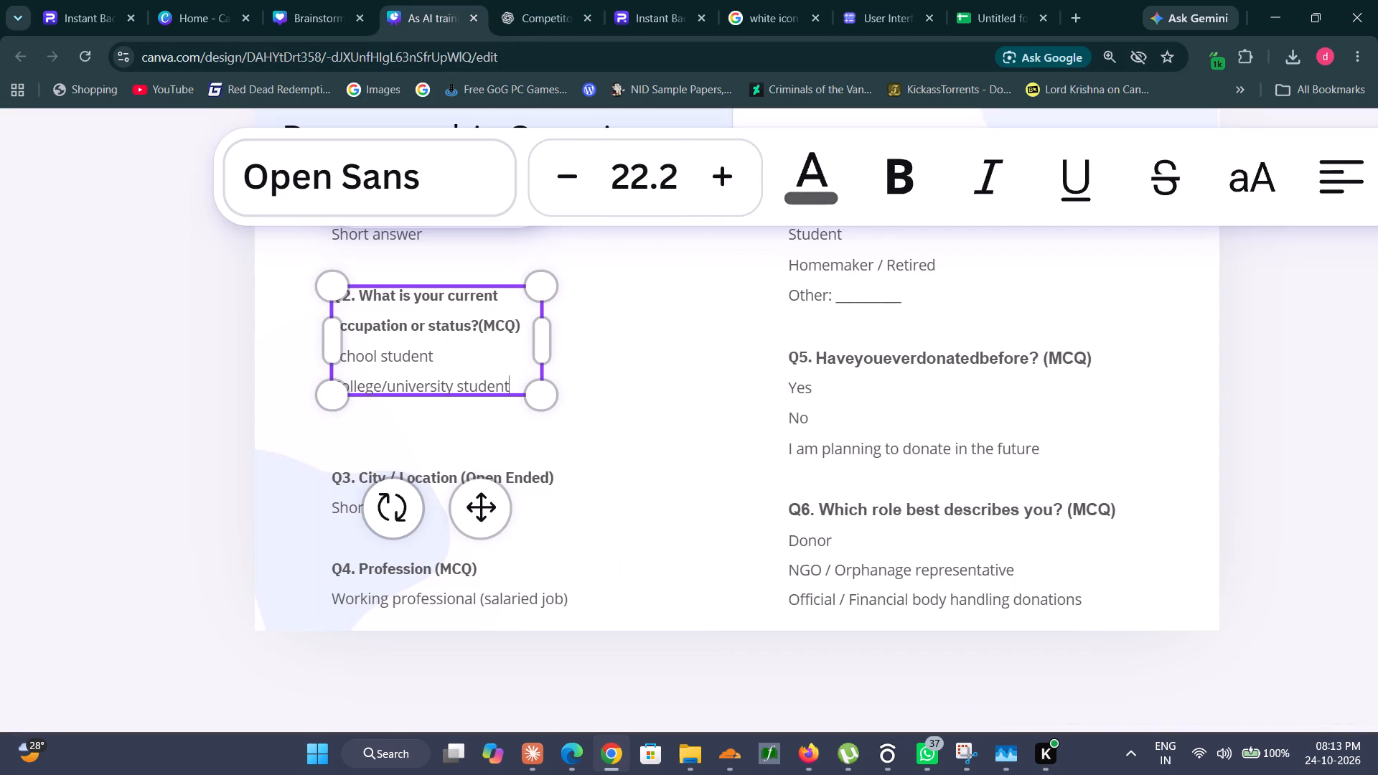
Copy "Freelancer / self-employed" from the form and add it on a new line as Q2's third answer option.
key(Return)
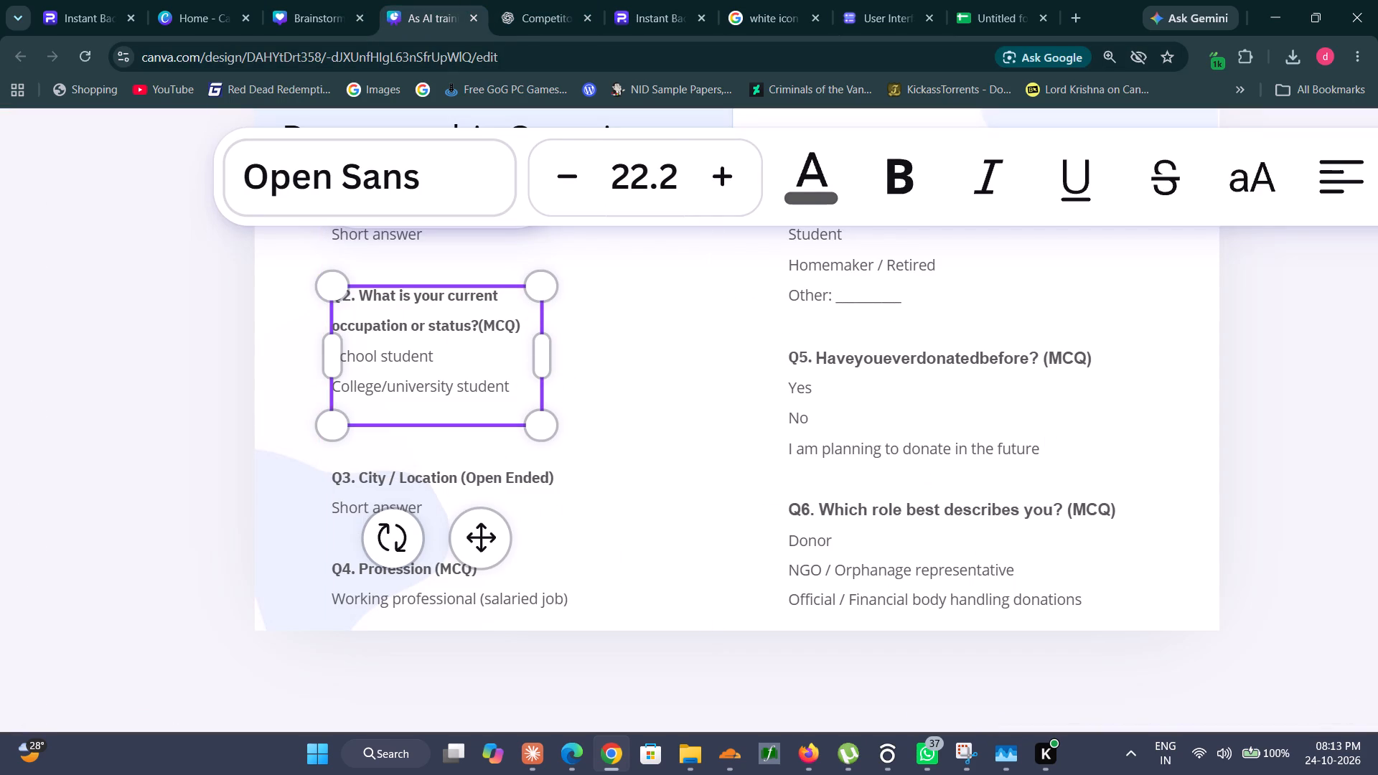
click(901, 0)
triple_click(453, 581)
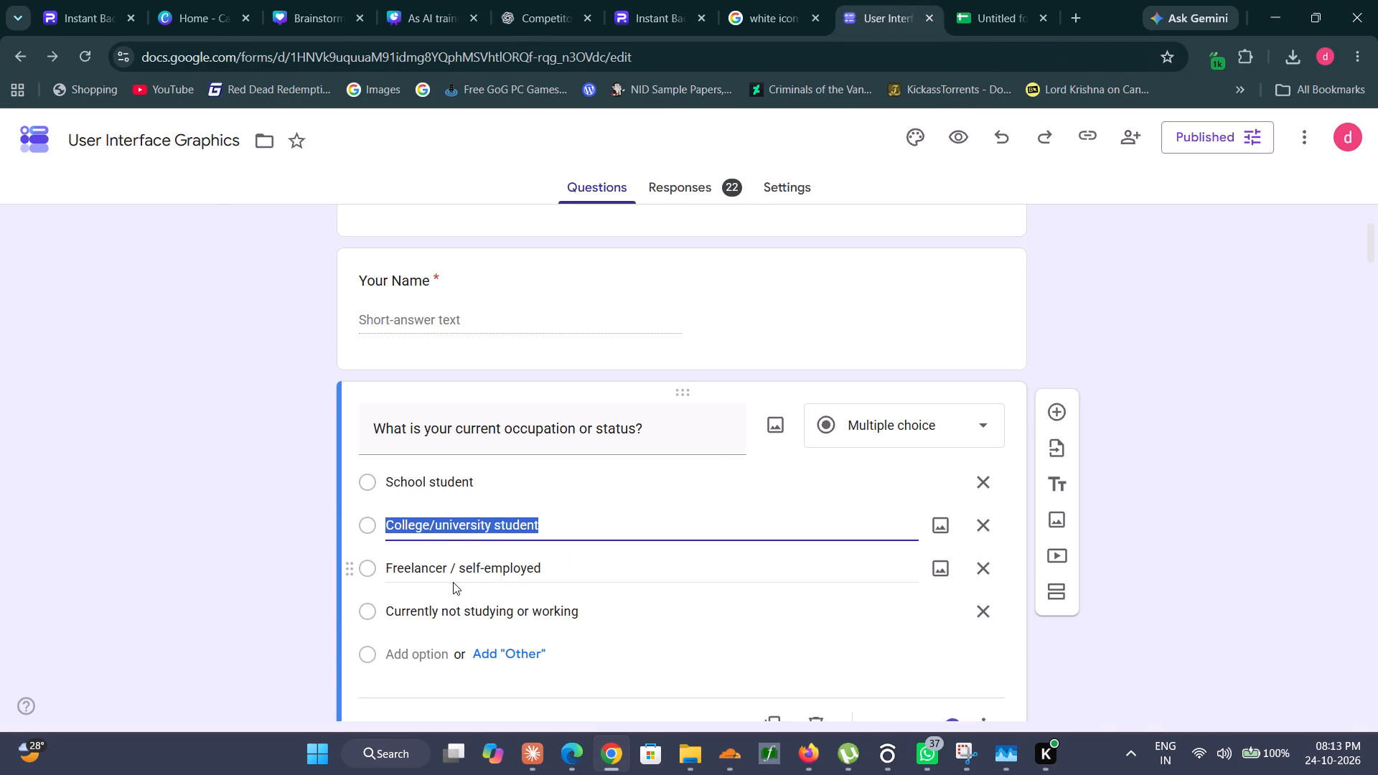
double_click(453, 578)
key(ctrl+c)
click(553, 0)
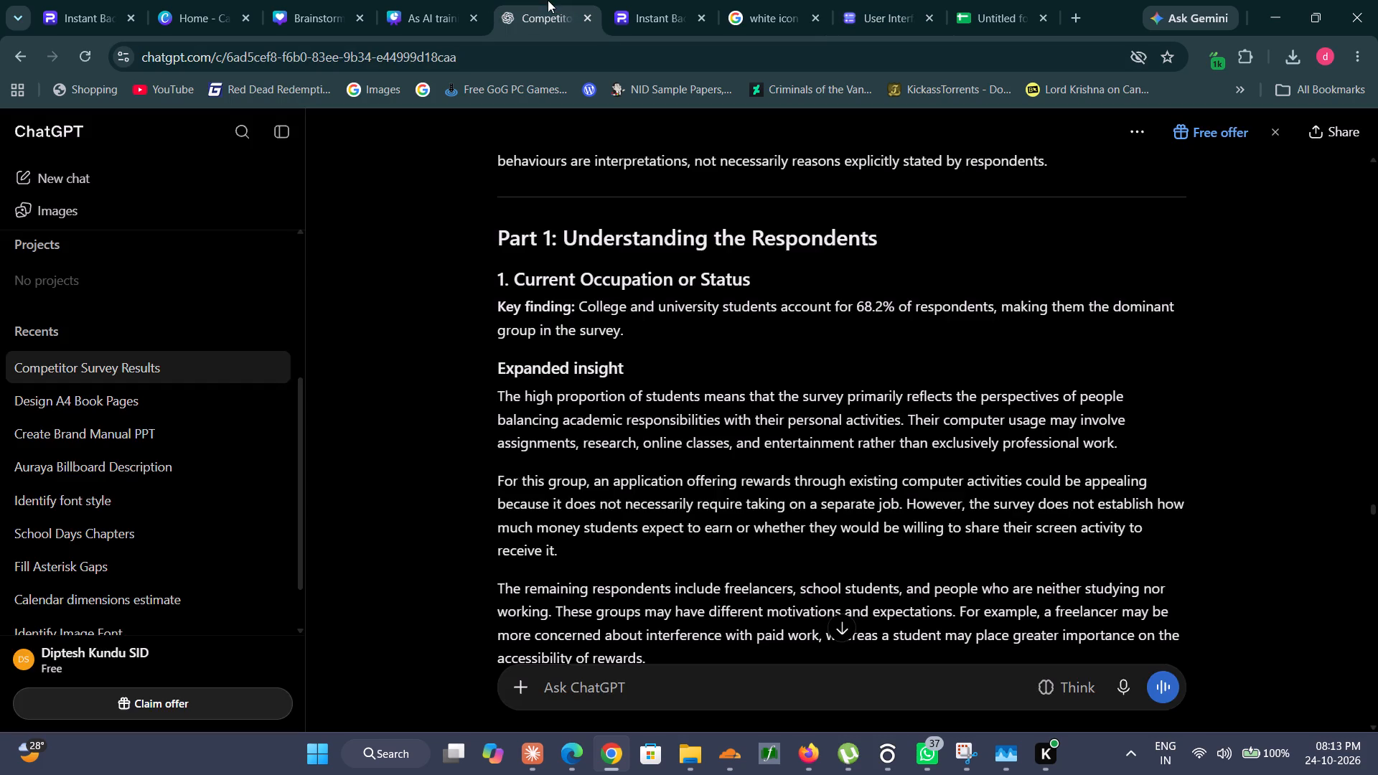
click(400, 0)
key(ctrl+v)
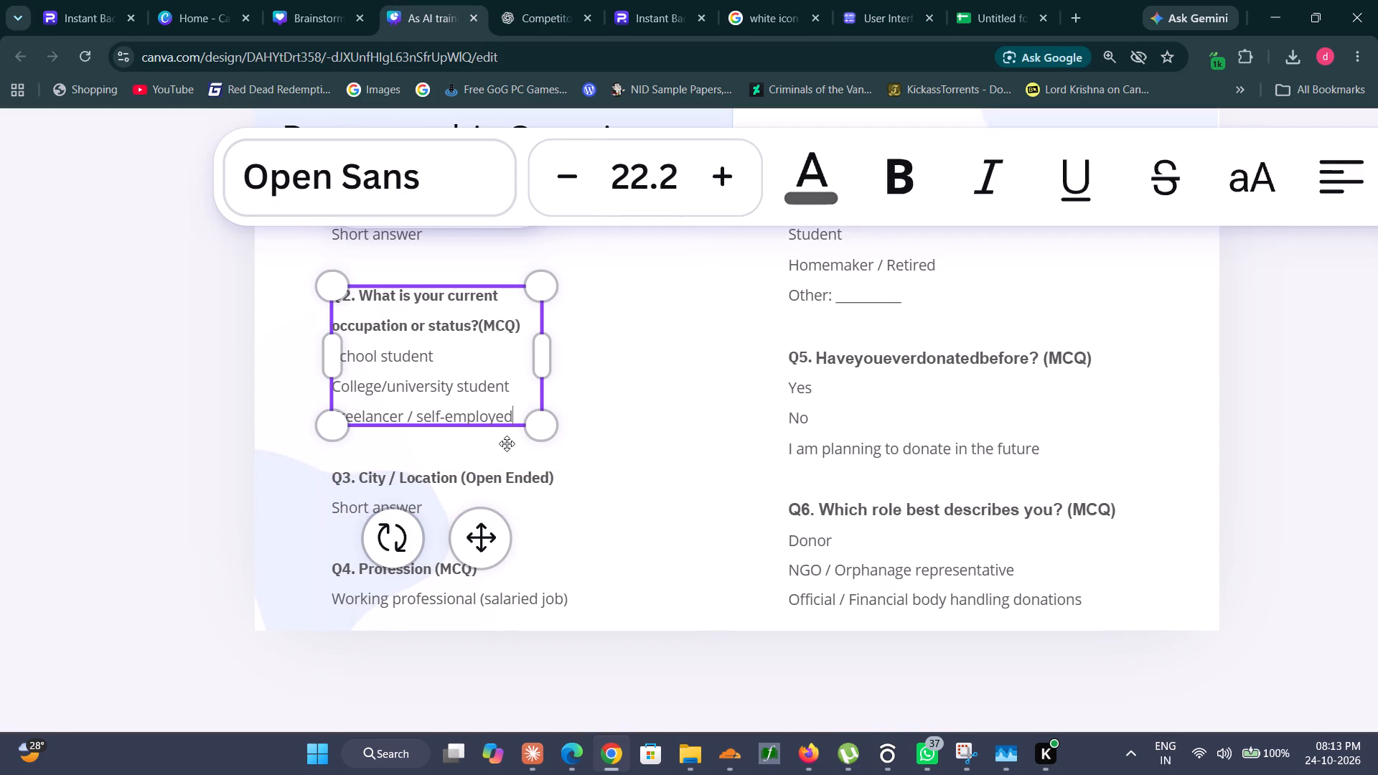
Add "Other" on a new line as Q2's last answer option and finish editing the text.
key(Return)
text(thher)
key(BackSpace)
key(BackSpace)
key(BackSpace)
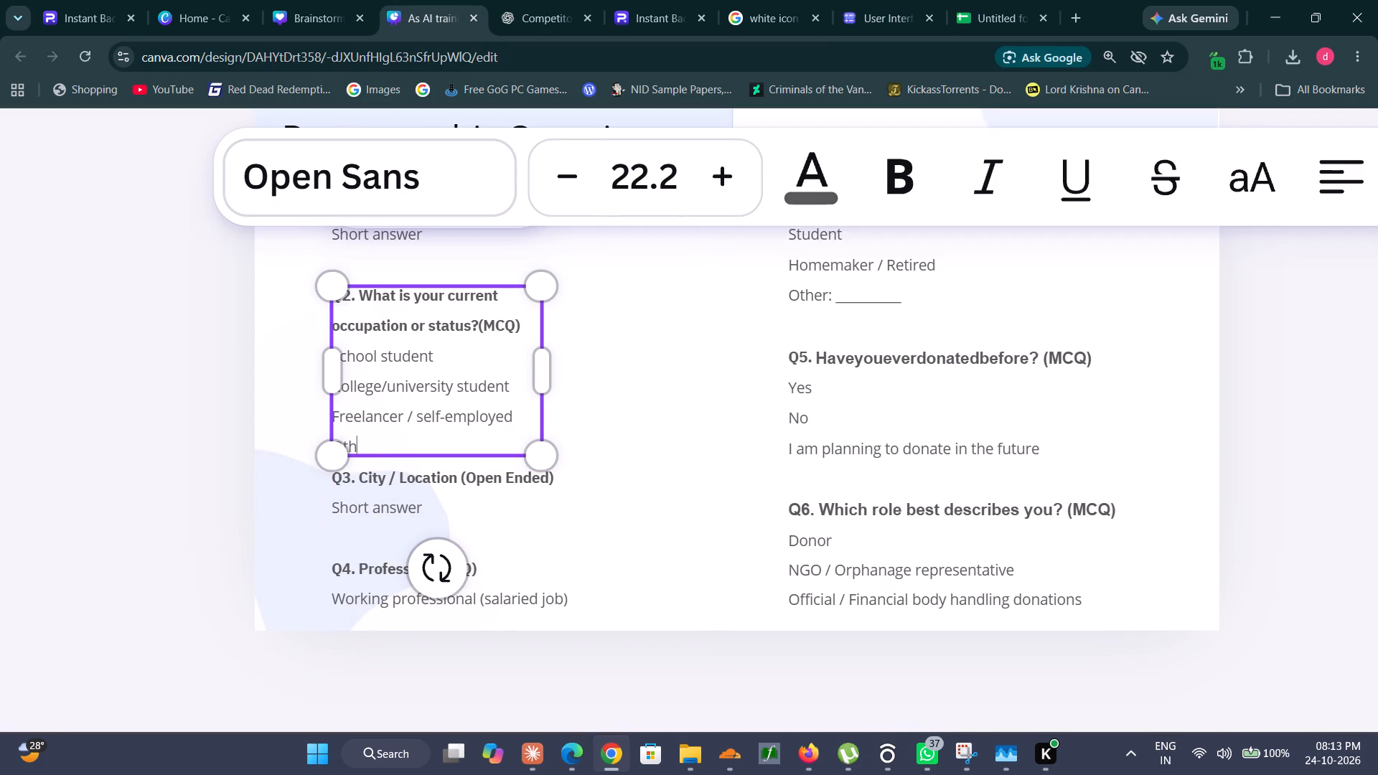
text(er)
click(96, 303)
click(459, 353)
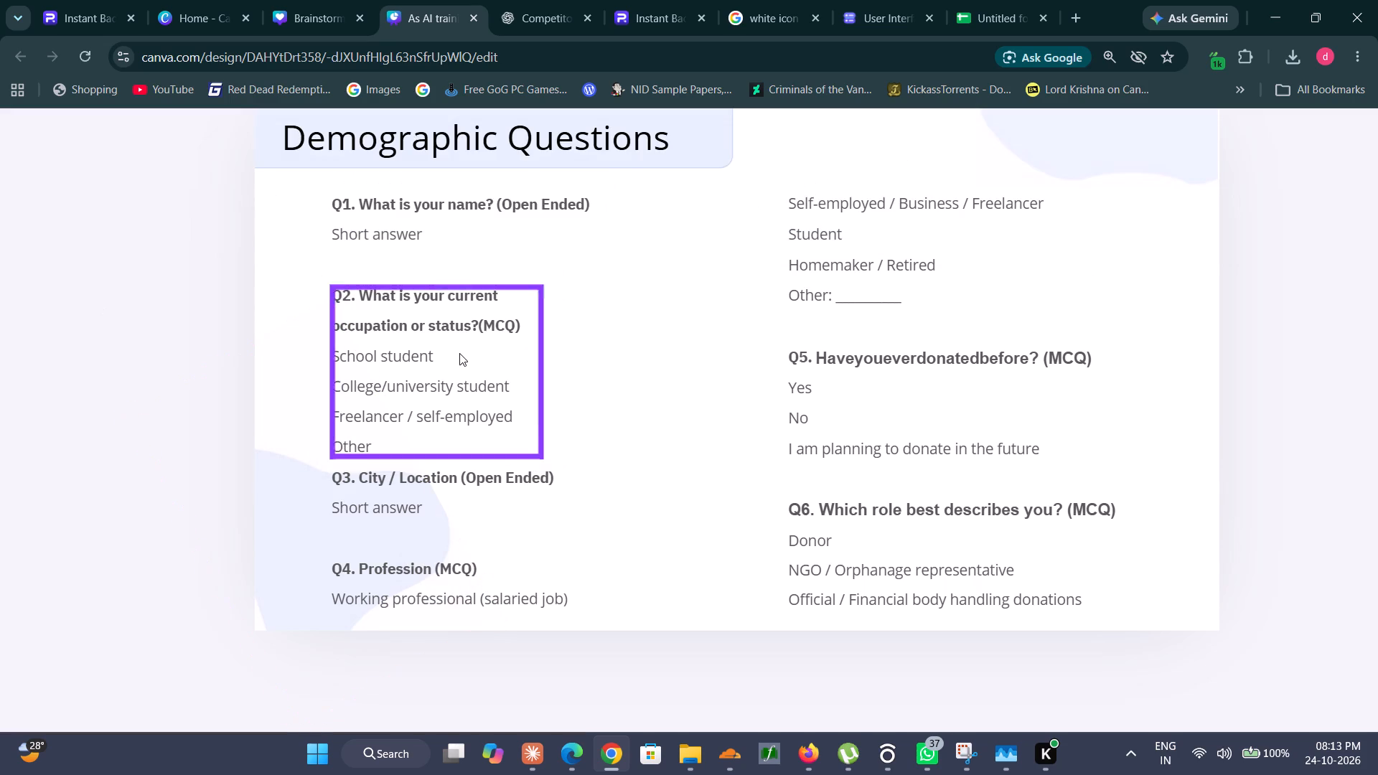
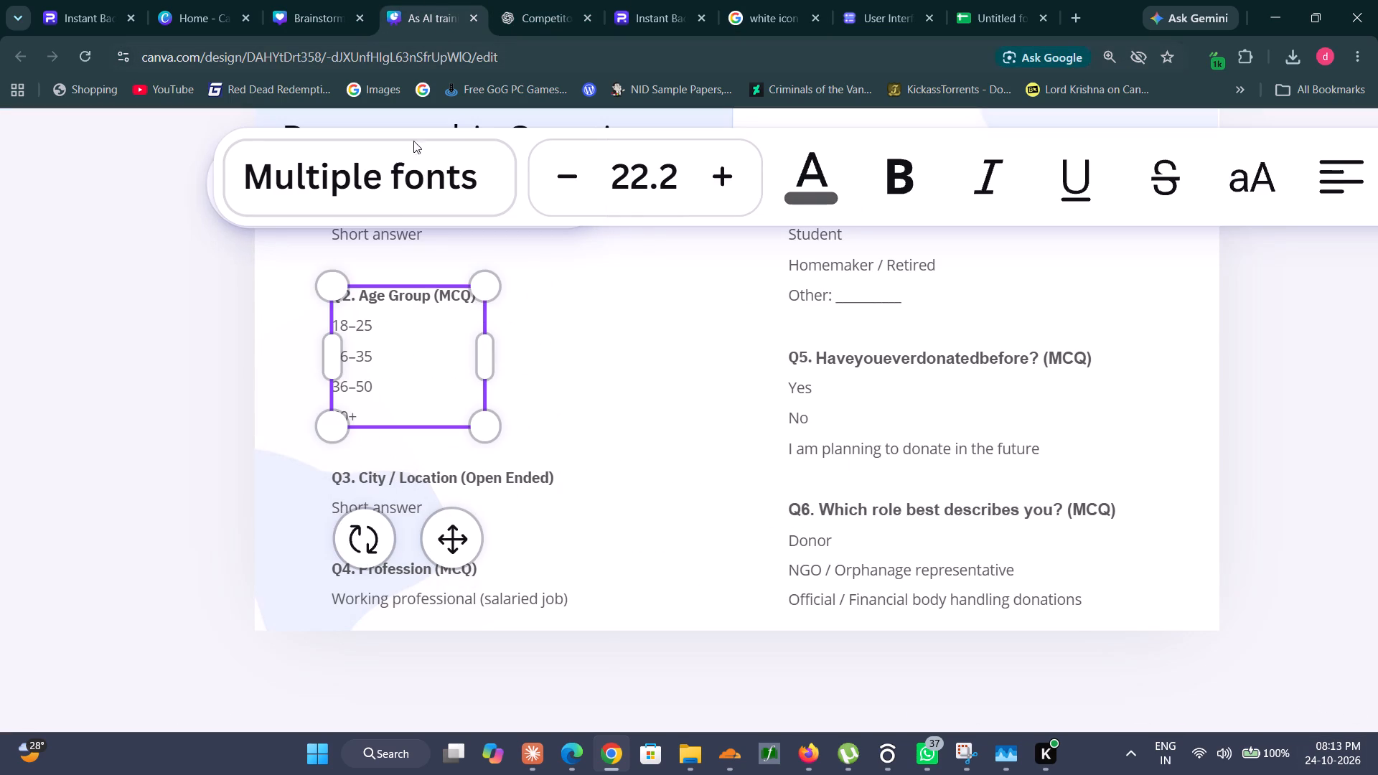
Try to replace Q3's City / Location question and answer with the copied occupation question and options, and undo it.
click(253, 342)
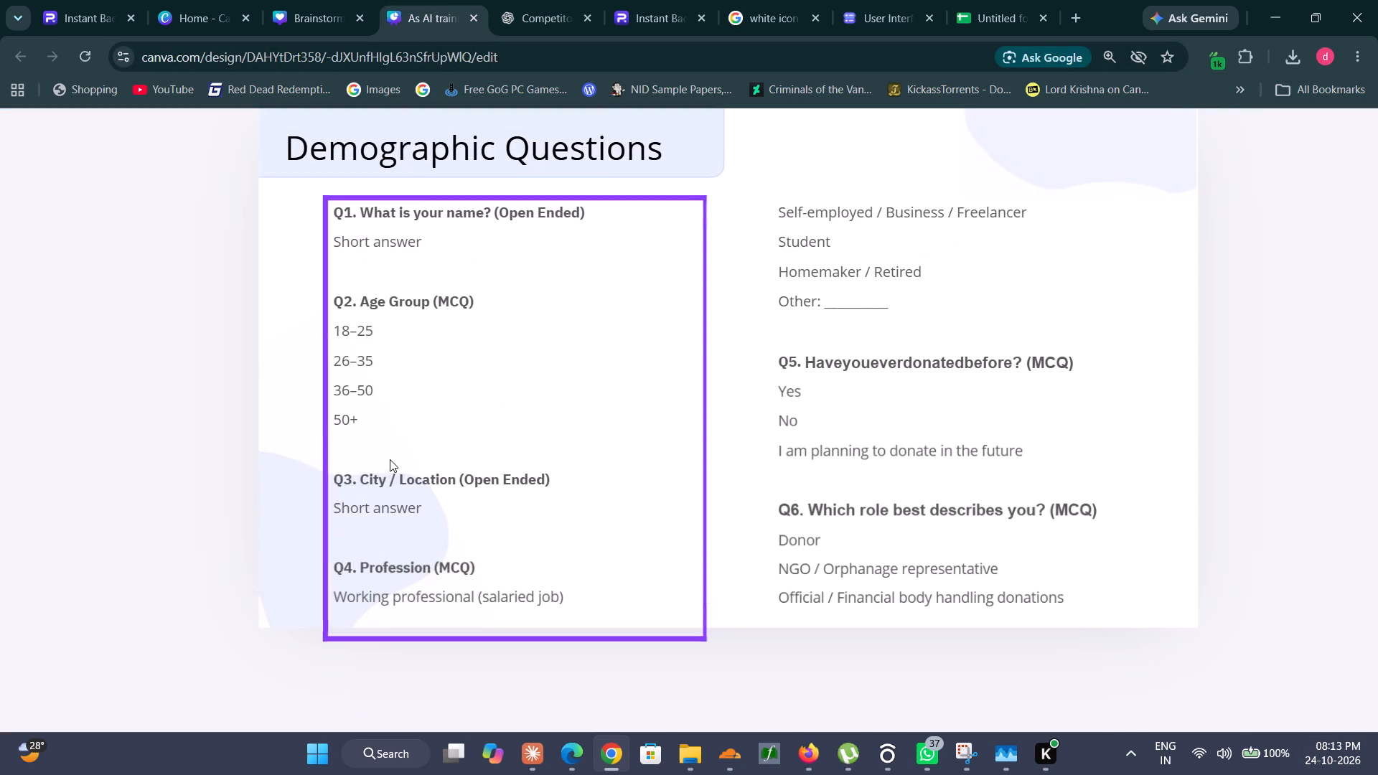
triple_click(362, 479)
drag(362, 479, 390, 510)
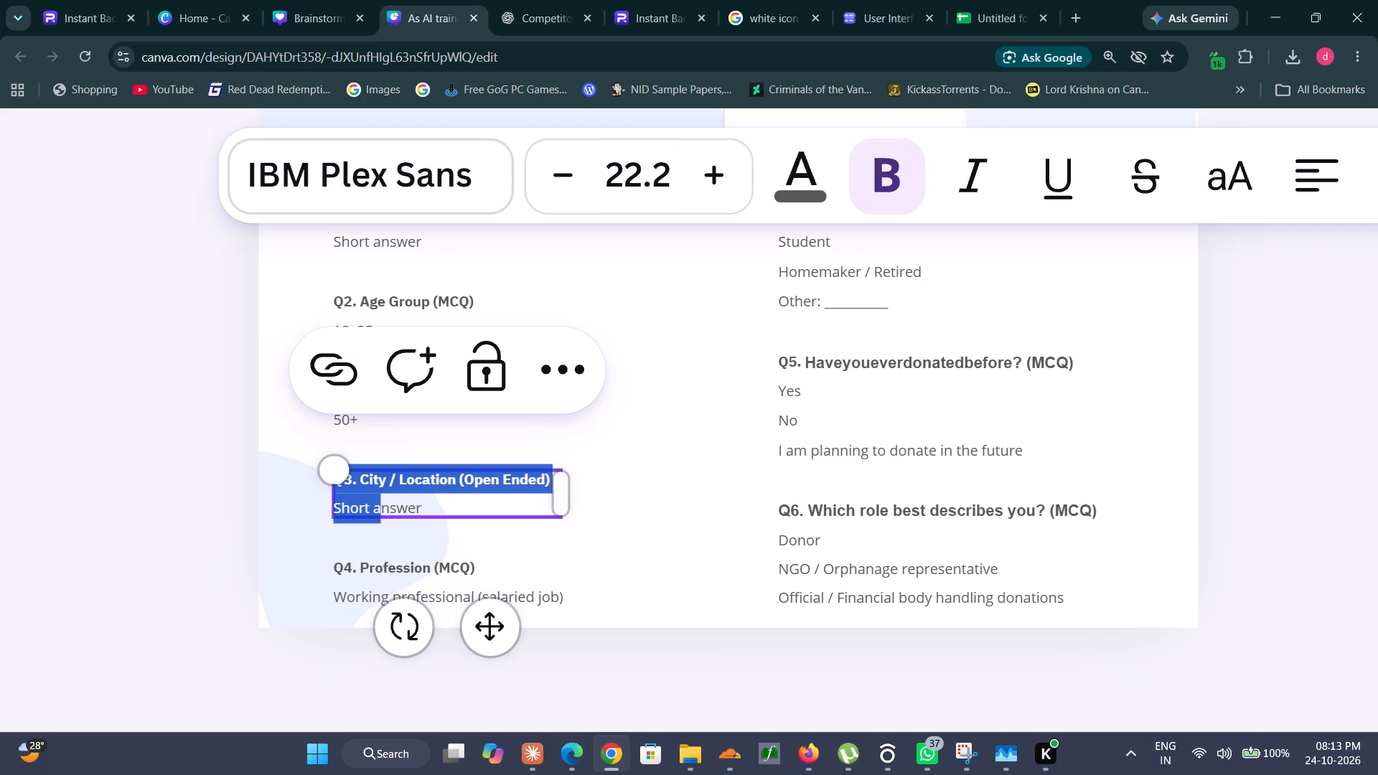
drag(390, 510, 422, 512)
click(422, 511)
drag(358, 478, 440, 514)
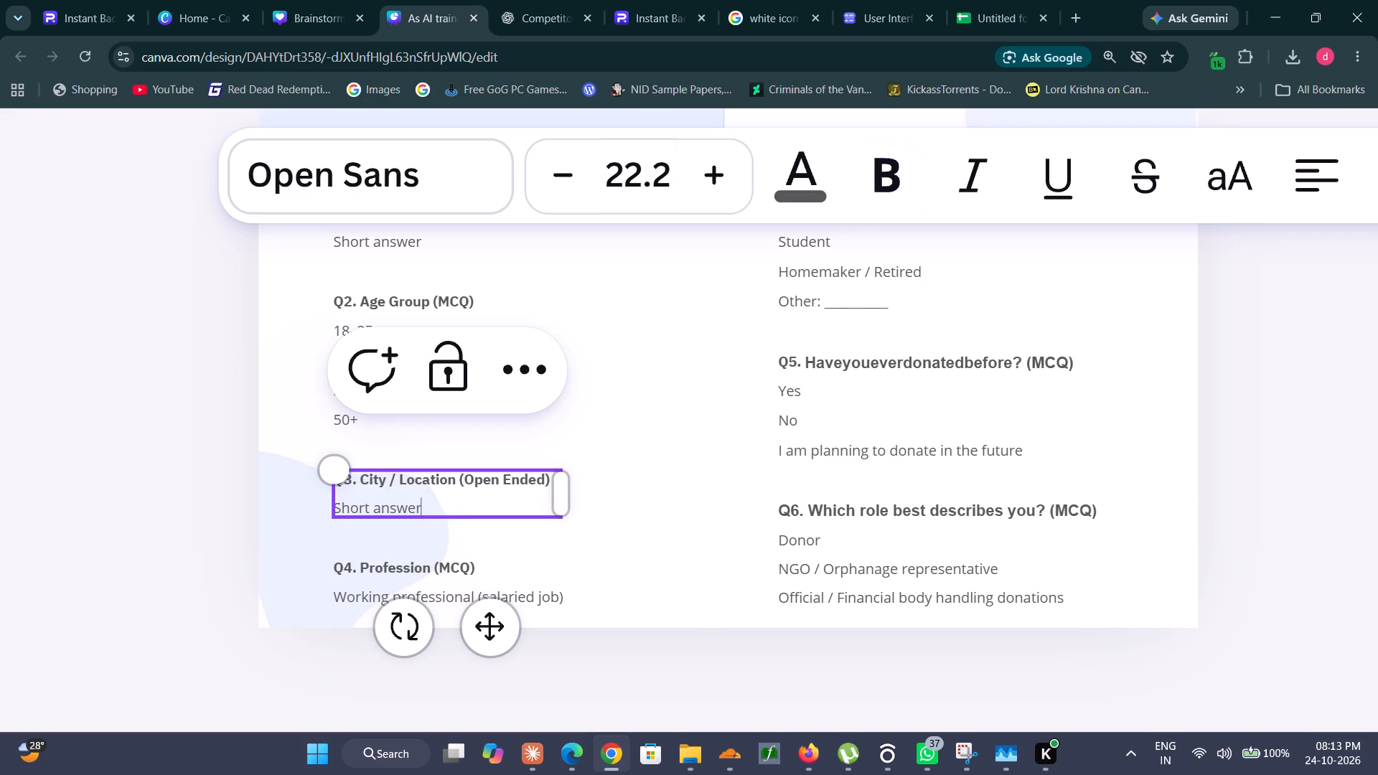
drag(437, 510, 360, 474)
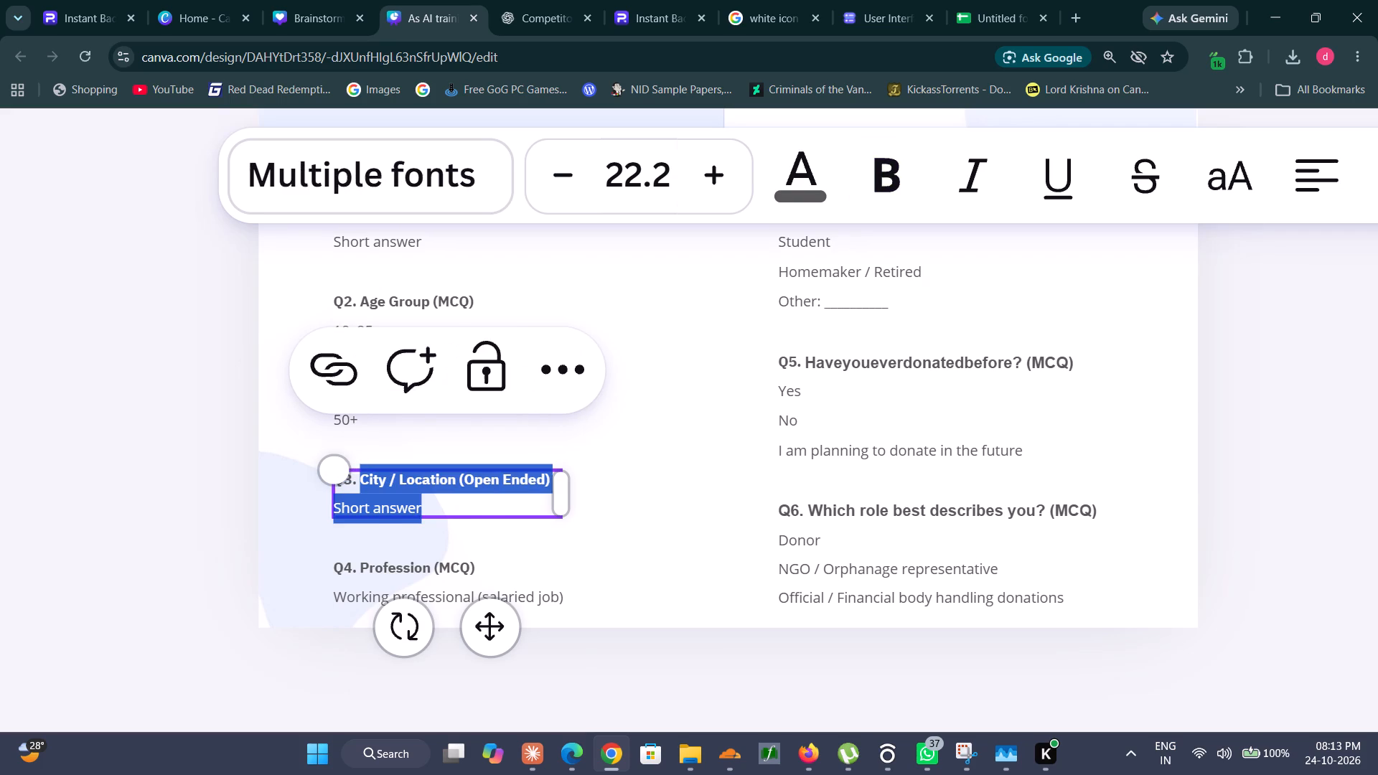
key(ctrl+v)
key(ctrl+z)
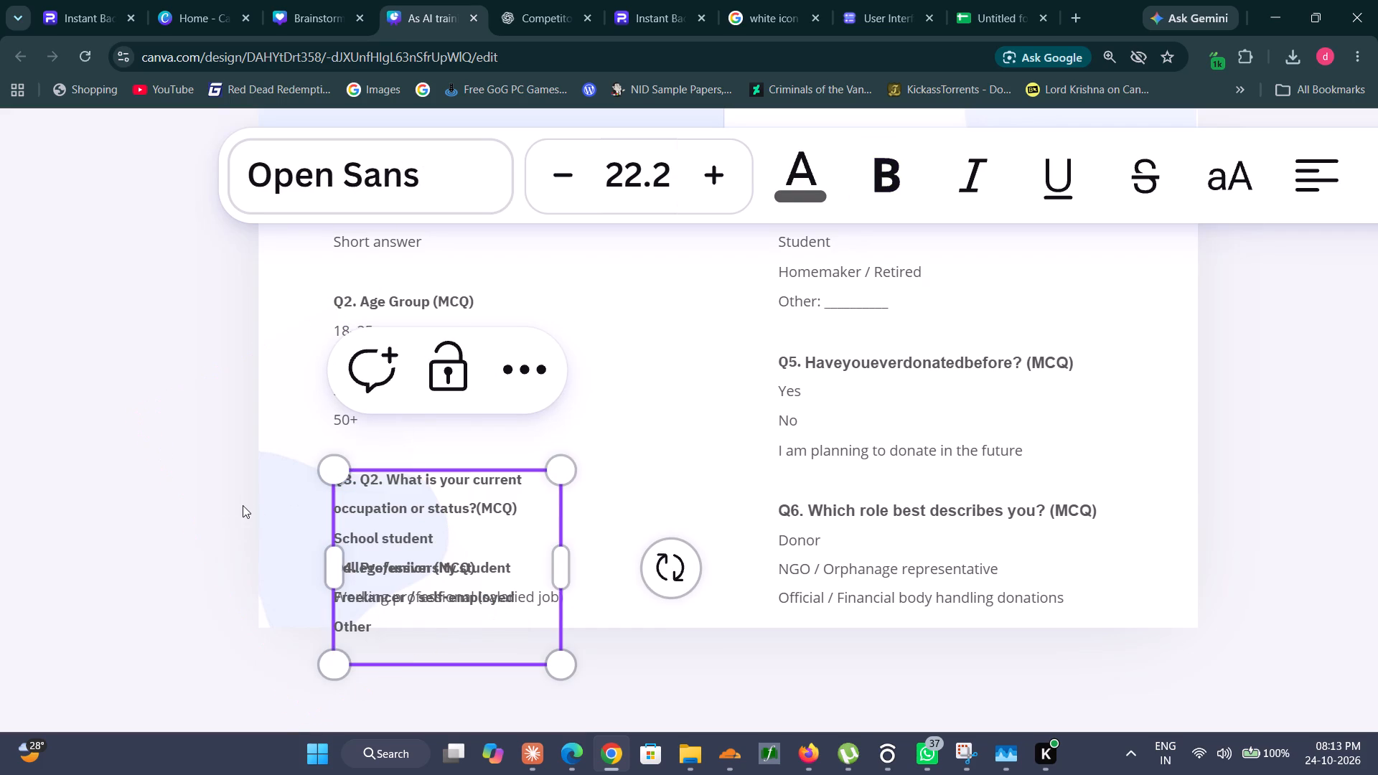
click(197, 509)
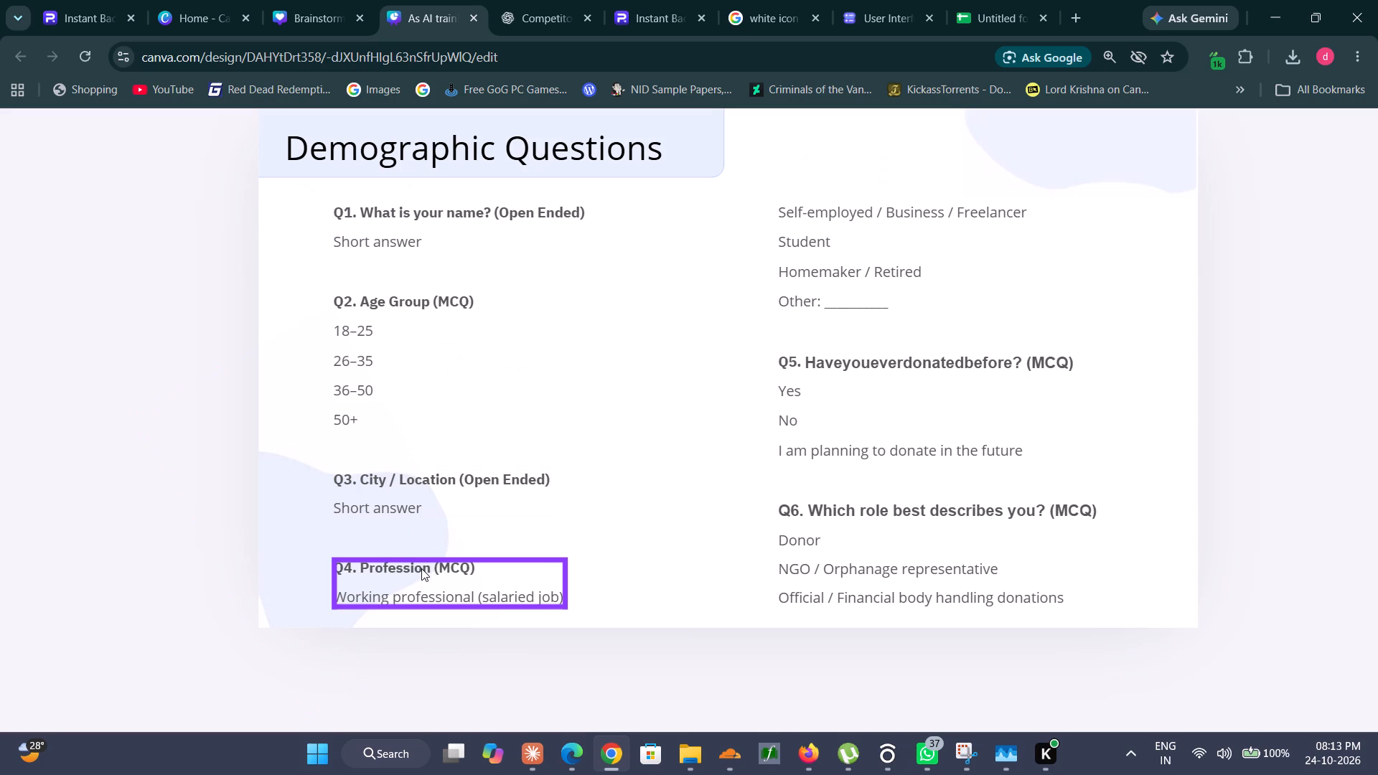
Replace Q4's Profession question and its answer with the copied "What is your current occupation or status?(MCQ)" question and options.
double_click(379, 565)
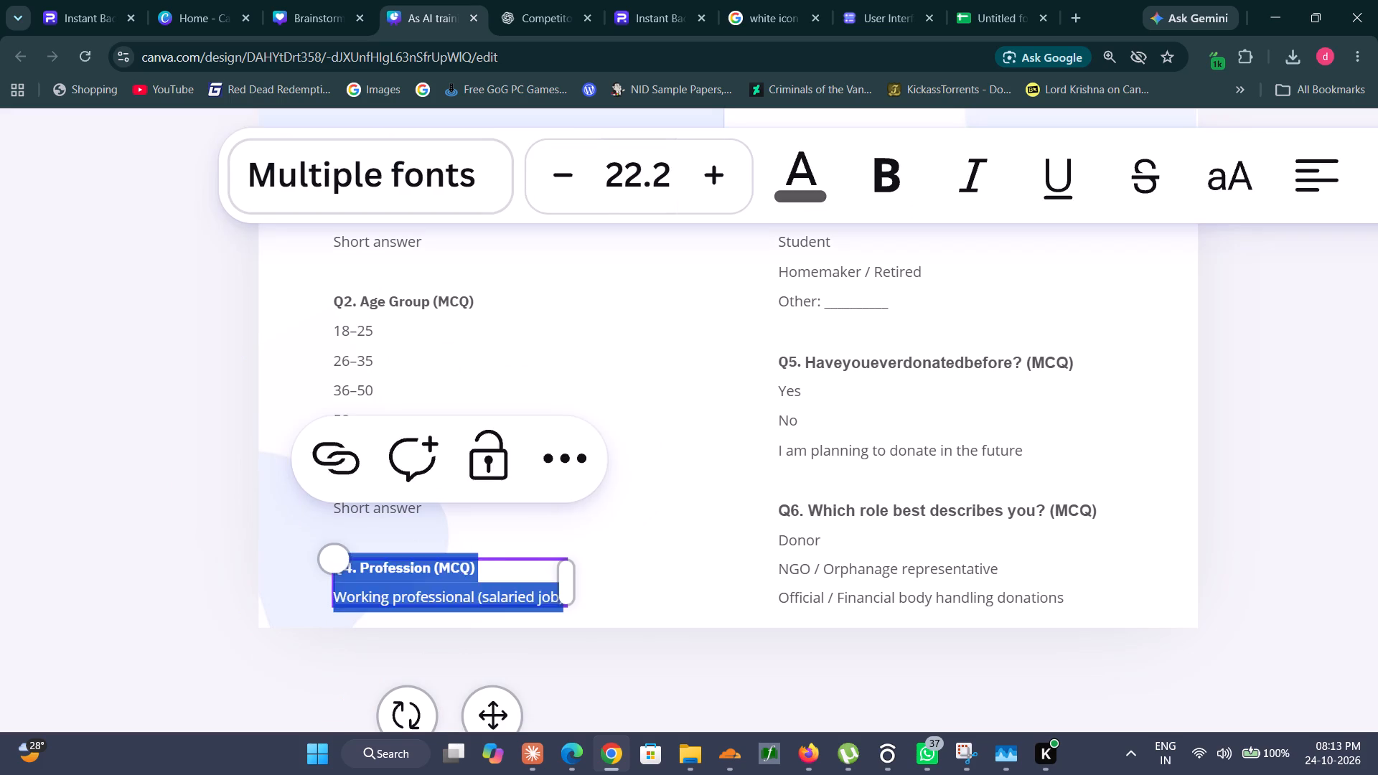
click(360, 565)
click(360, 565)
drag(361, 565, 540, 597)
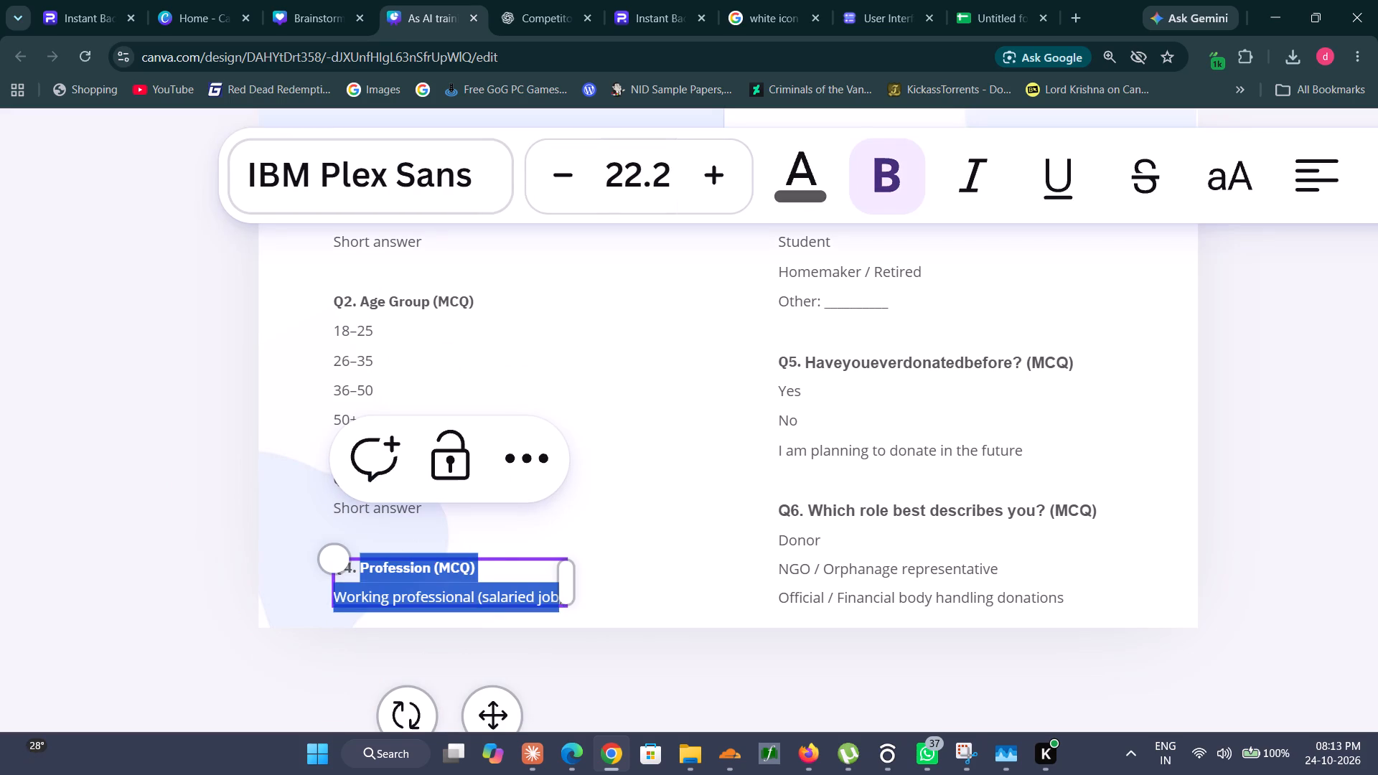
drag(540, 597, 545, 597)
key(ctrl+v)
scroll(400, 624, down, 1)
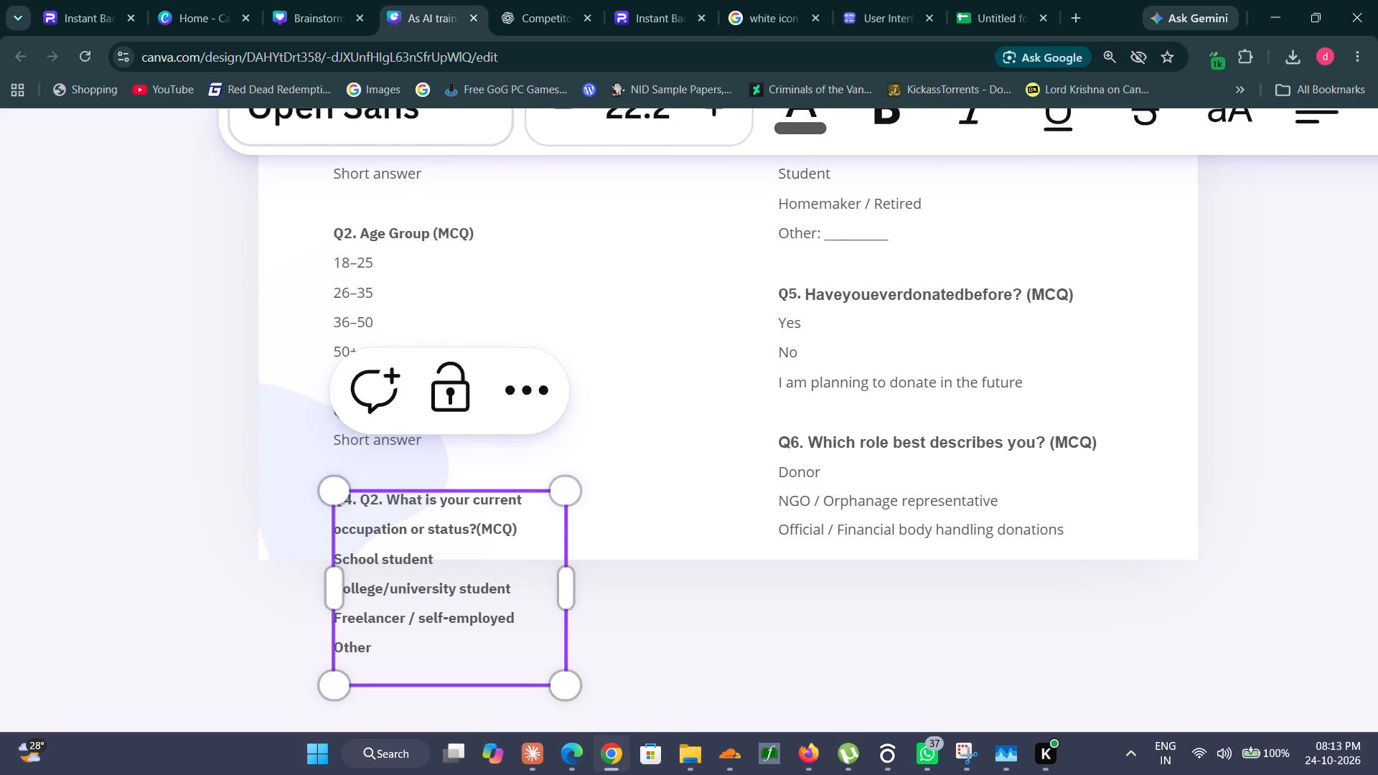
Copy Q4's options from "College/university student" through "Other" and paste them over the continued answer list above Q5.
click(437, 626)
click(422, 662)
drag(421, 661, 335, 573)
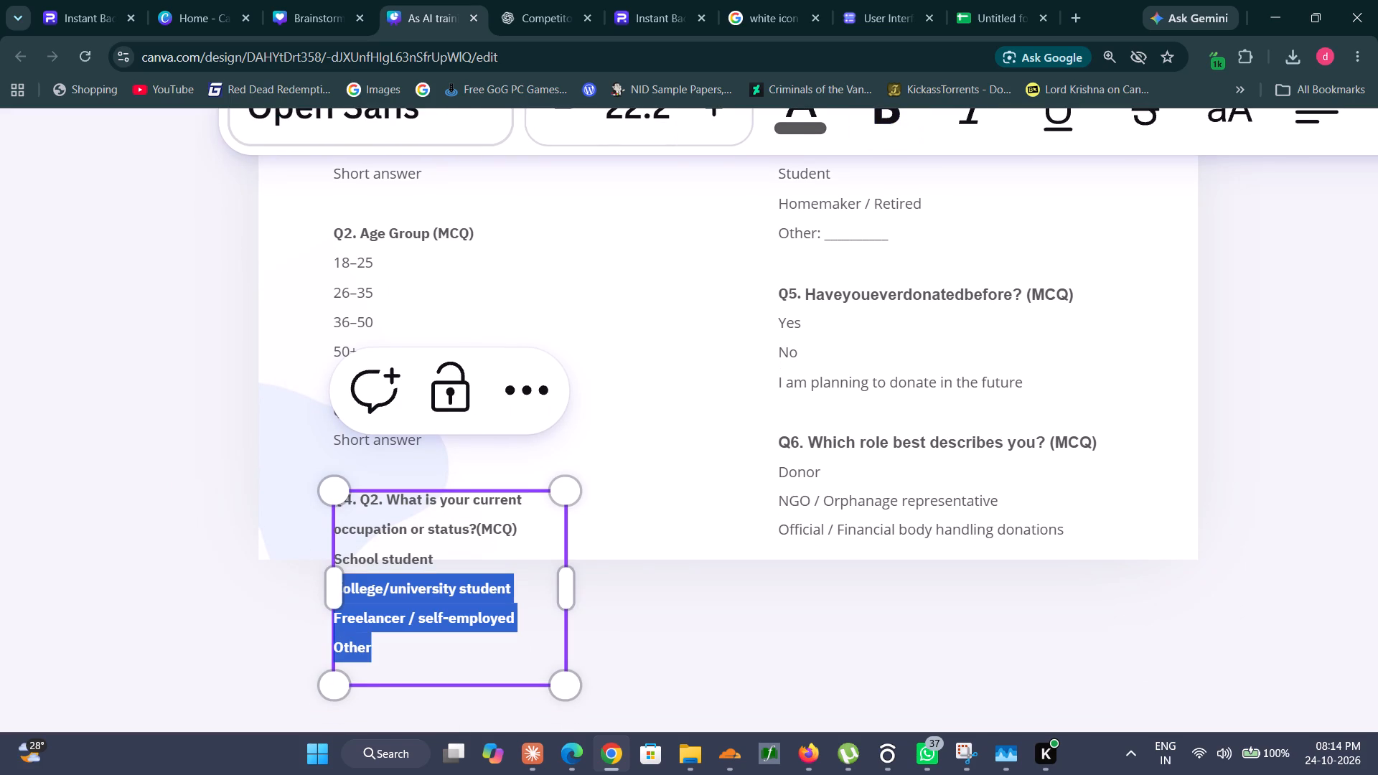
drag(335, 573, 342, 568)
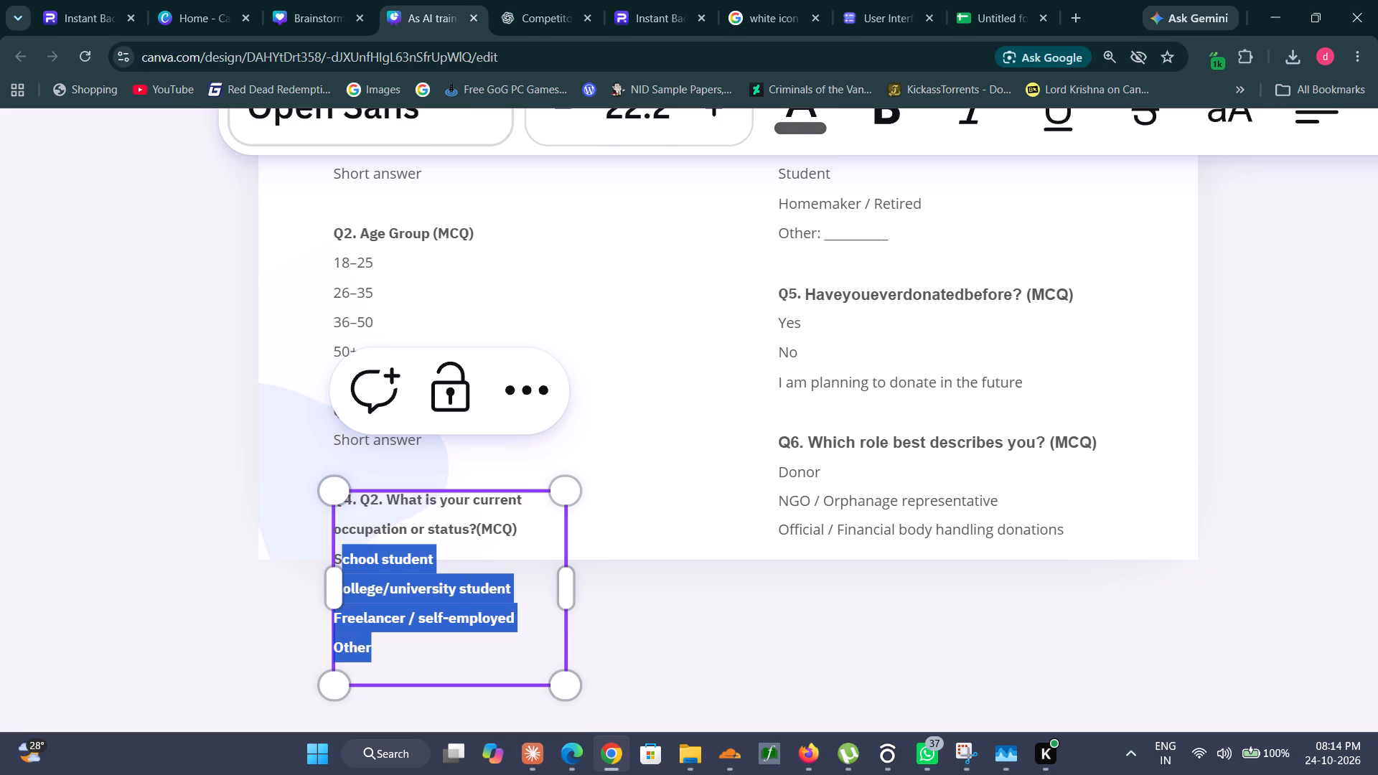
drag(342, 568, 340, 584)
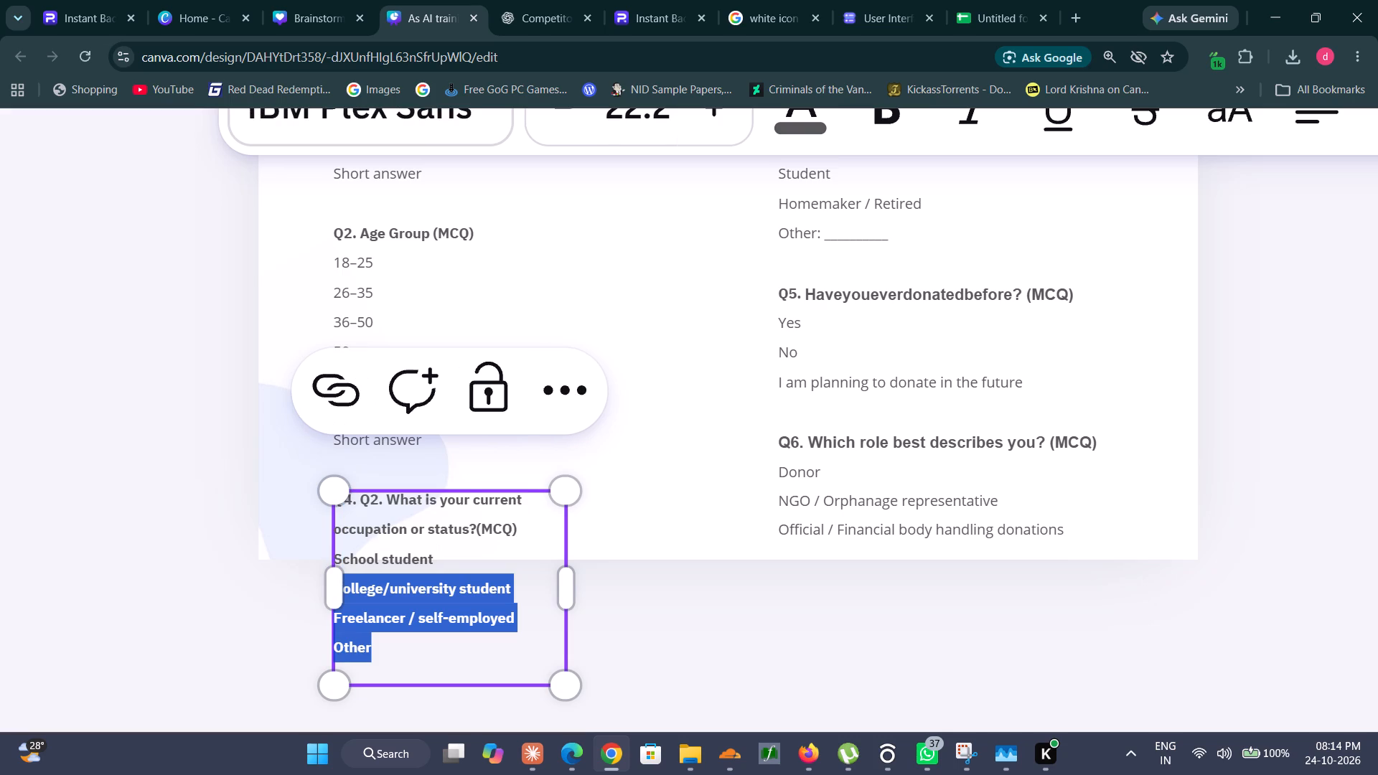
key(ctrl+c)
triple_click(826, 234)
click(826, 233)
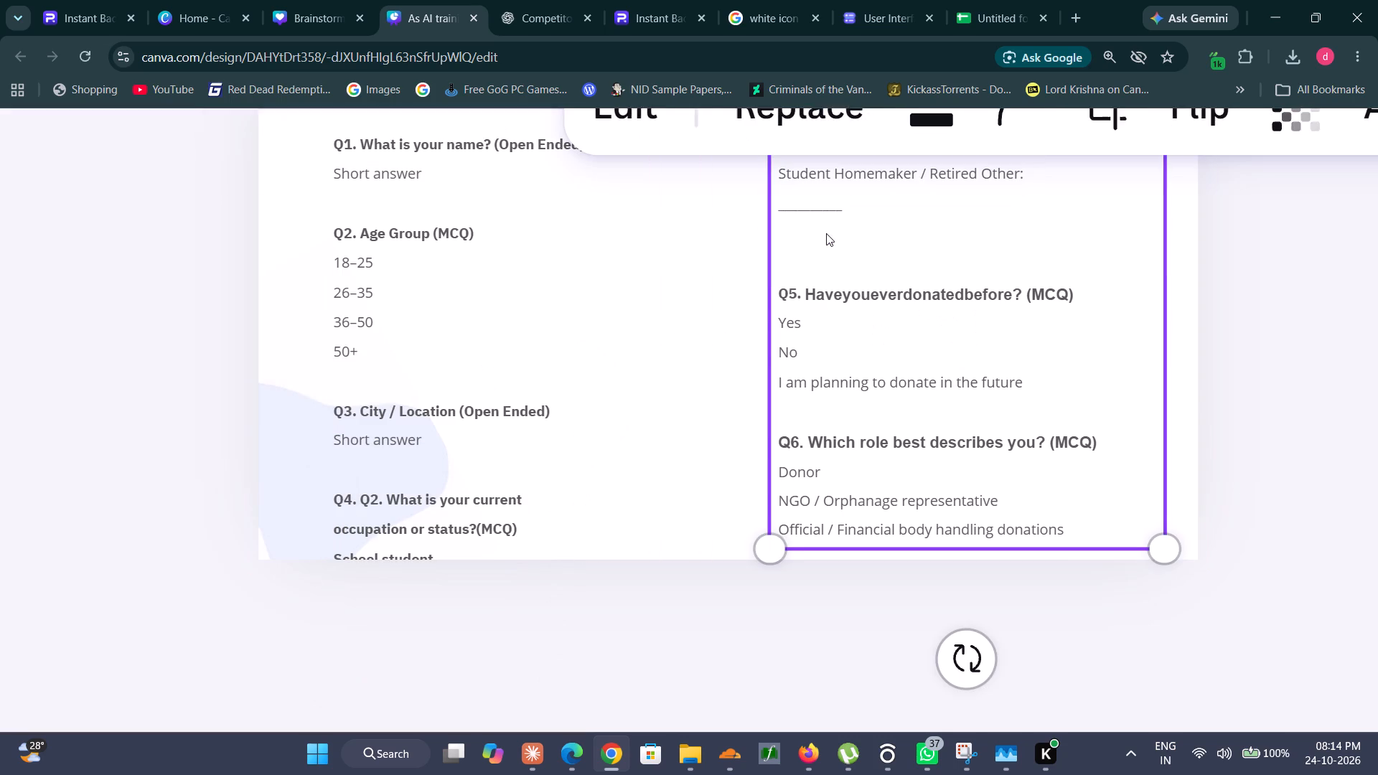
scroll(826, 233, up, 2)
triple_click(850, 374)
click(850, 374)
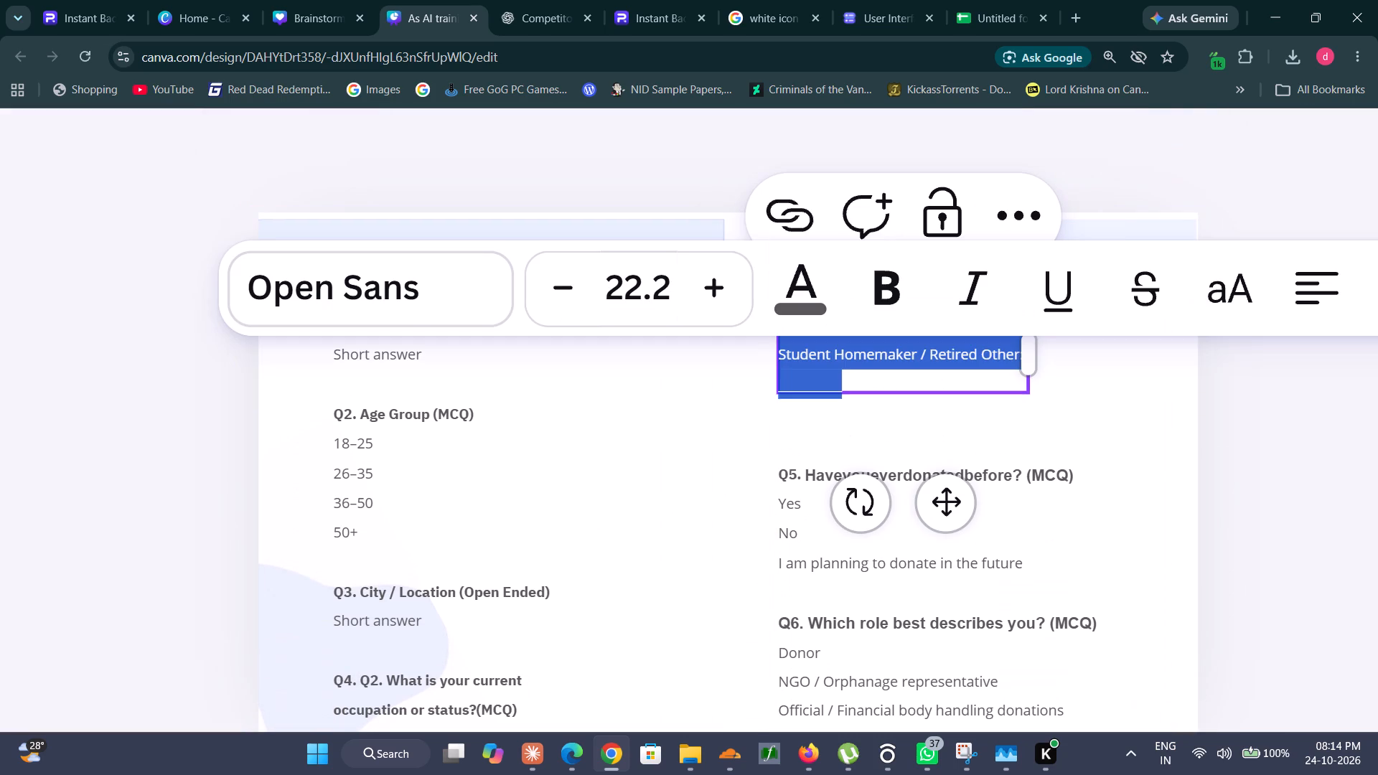
key(ctrl+v)
scroll(871, 433, up, 2)
scroll(1200, 530, down, 2)
click(1308, 541)
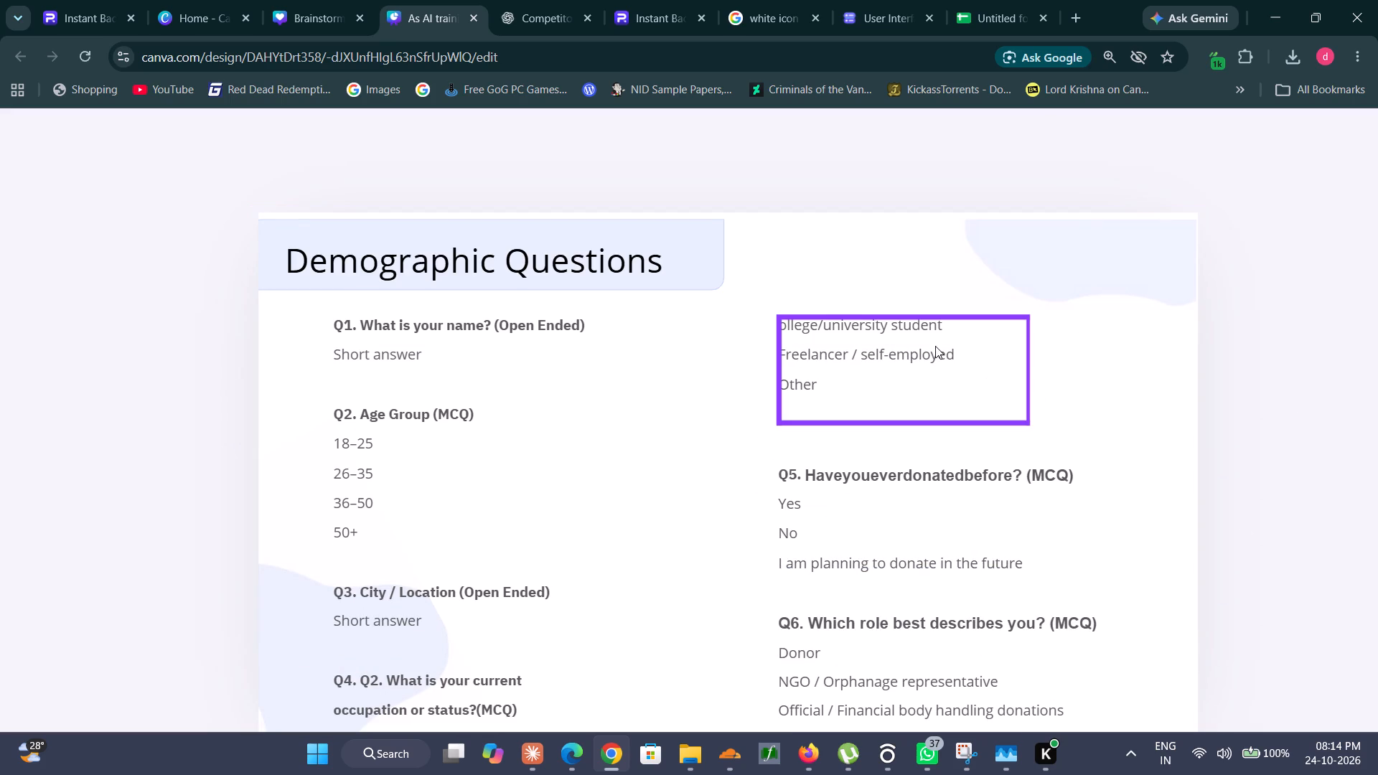
Move the Q4 text block slightly up, closer to Q3's short answer.
scroll(751, 424, down, 3)
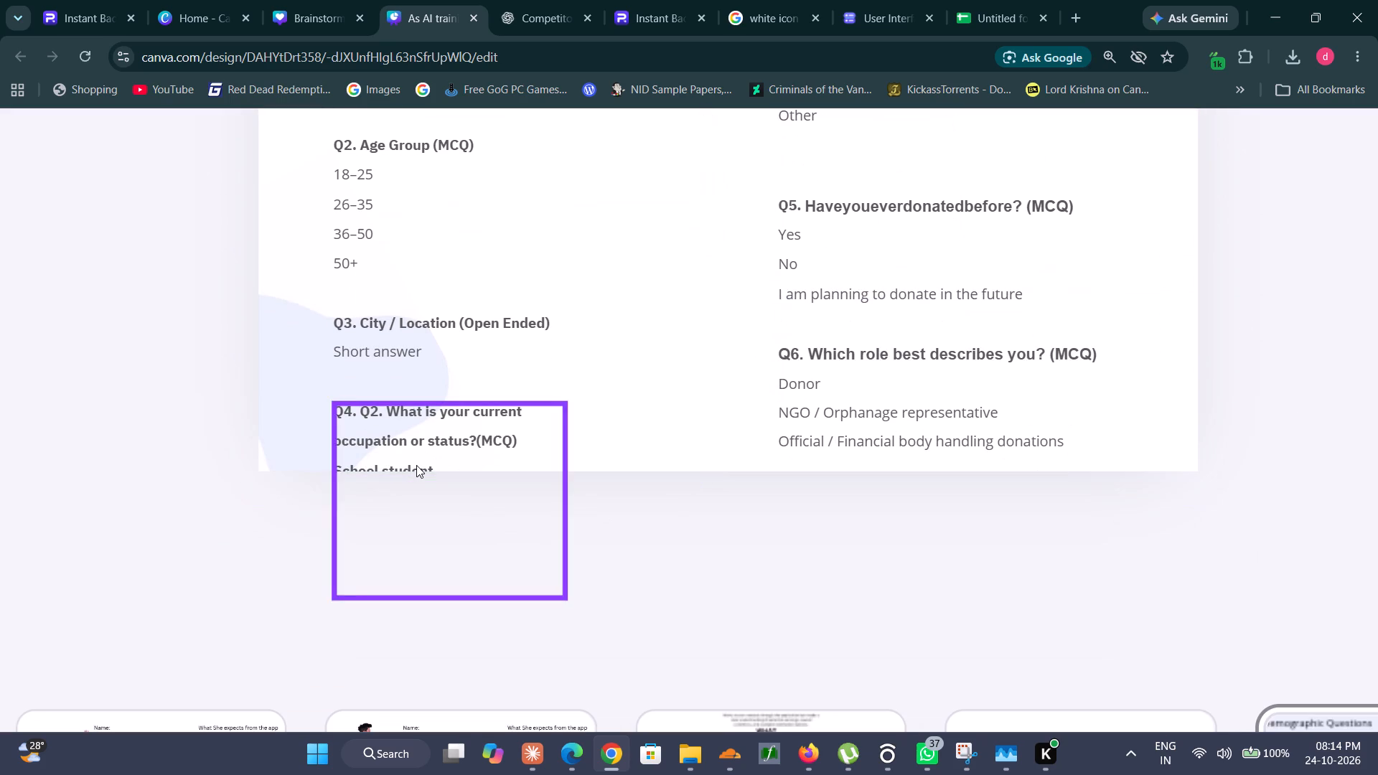
click(416, 465)
drag(426, 417, 428, 408)
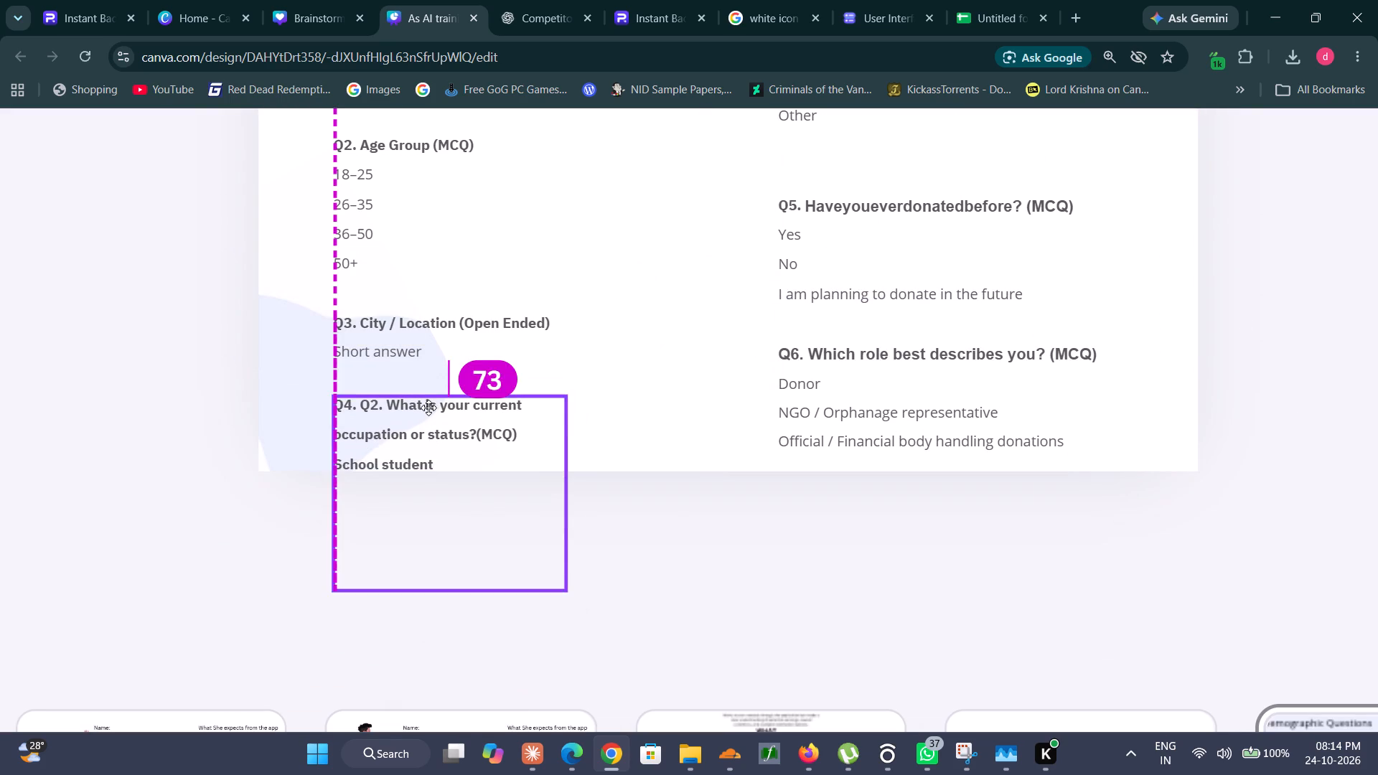
drag(428, 408, 428, 403)
click(250, 542)
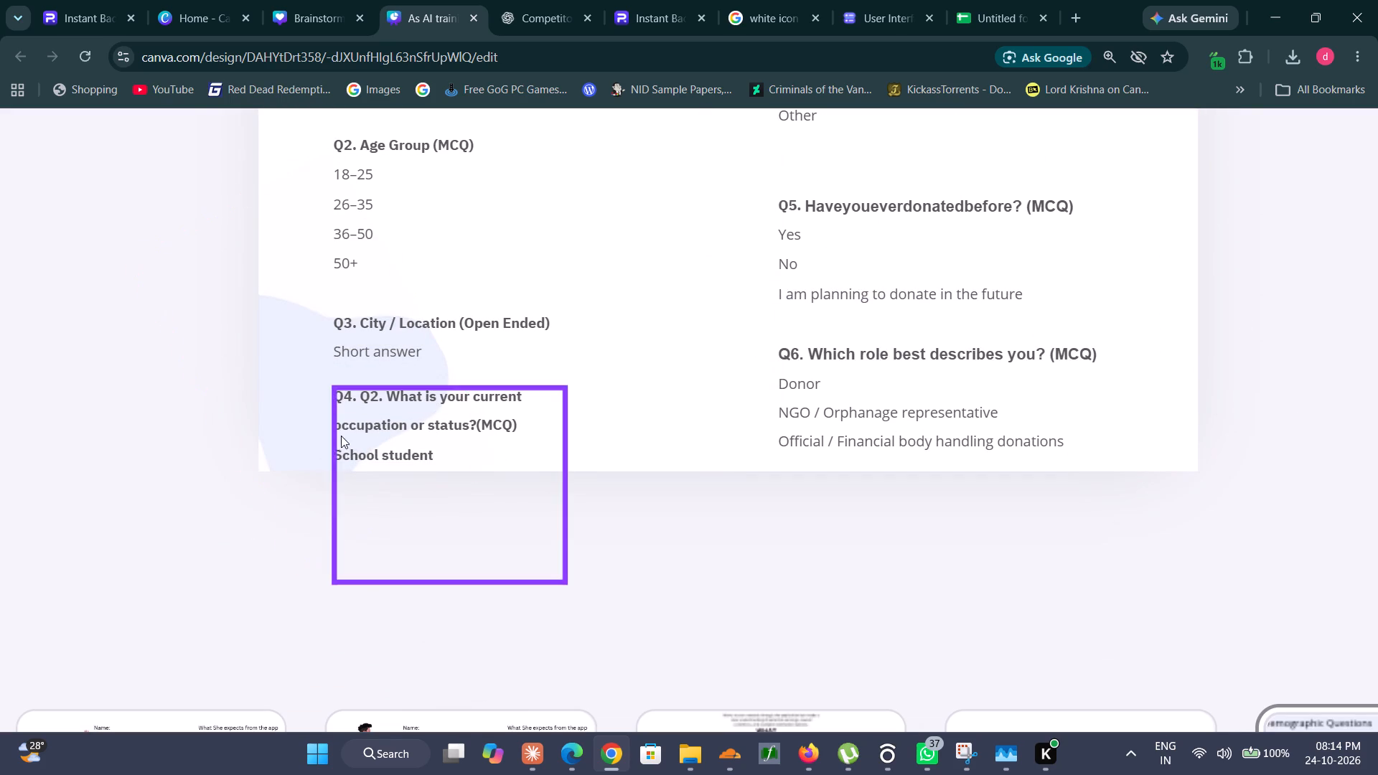
Delete the extra "Q2." label from the Q4 occupation question and finish editing the text.
double_click(361, 393)
click(371, 396)
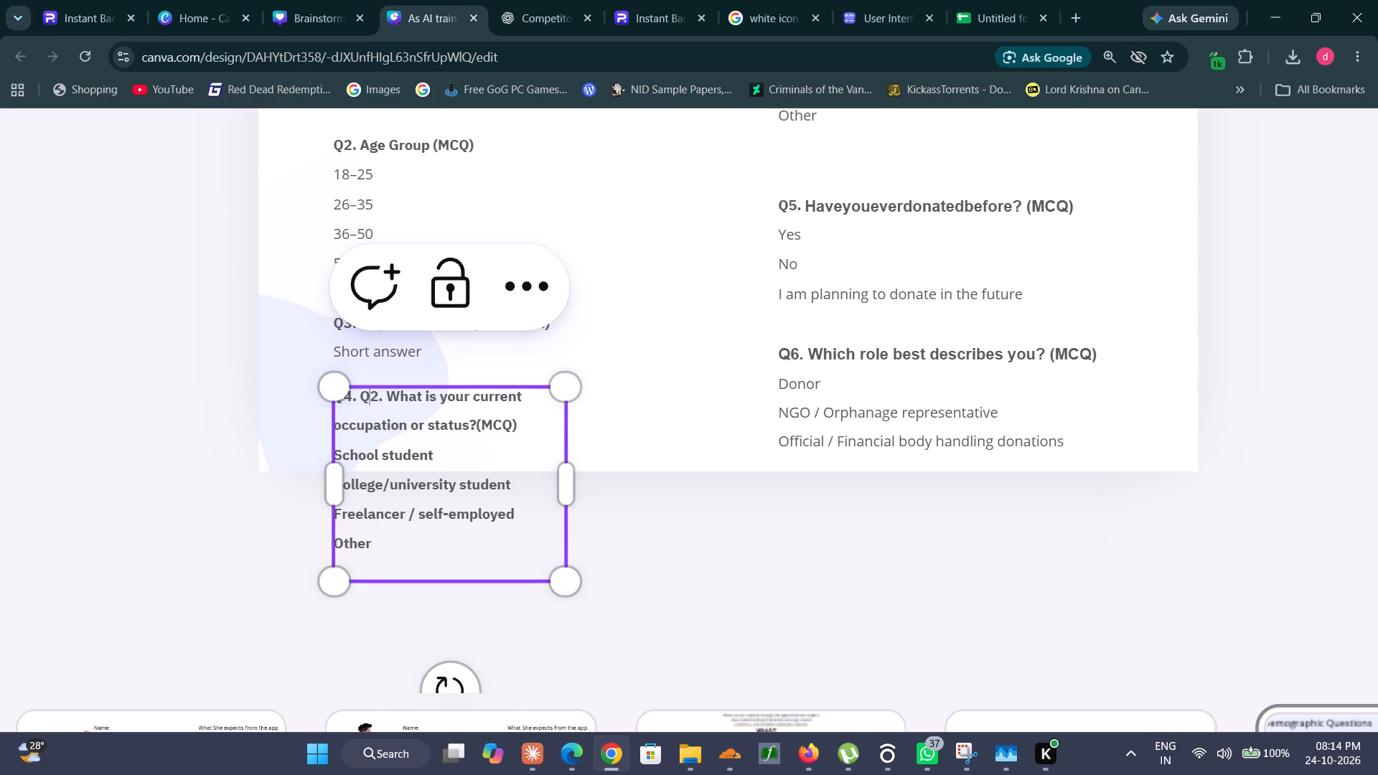
click(375, 398)
click(383, 396)
key(BackSpace)
key(BackSpace)
key(BackSpace)
key(BackSpace)
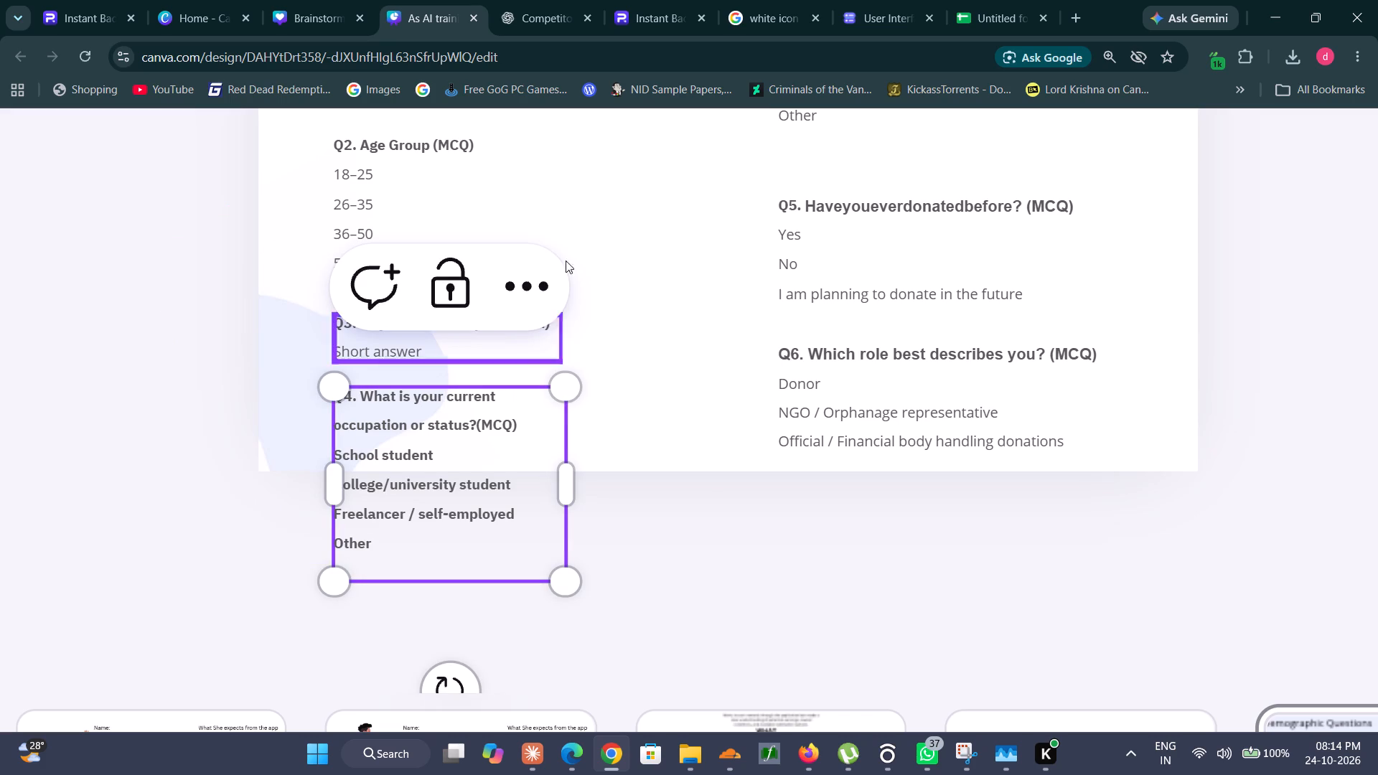
click(713, 608)
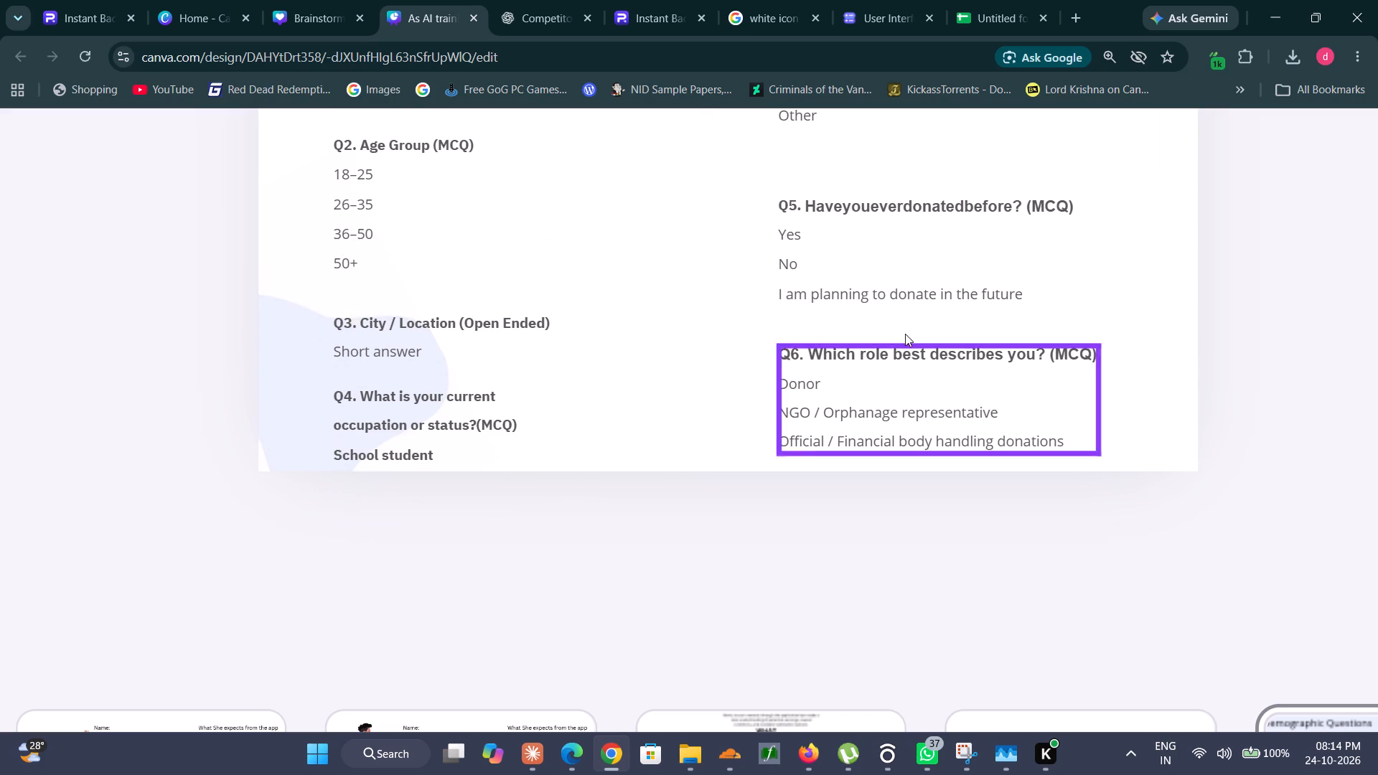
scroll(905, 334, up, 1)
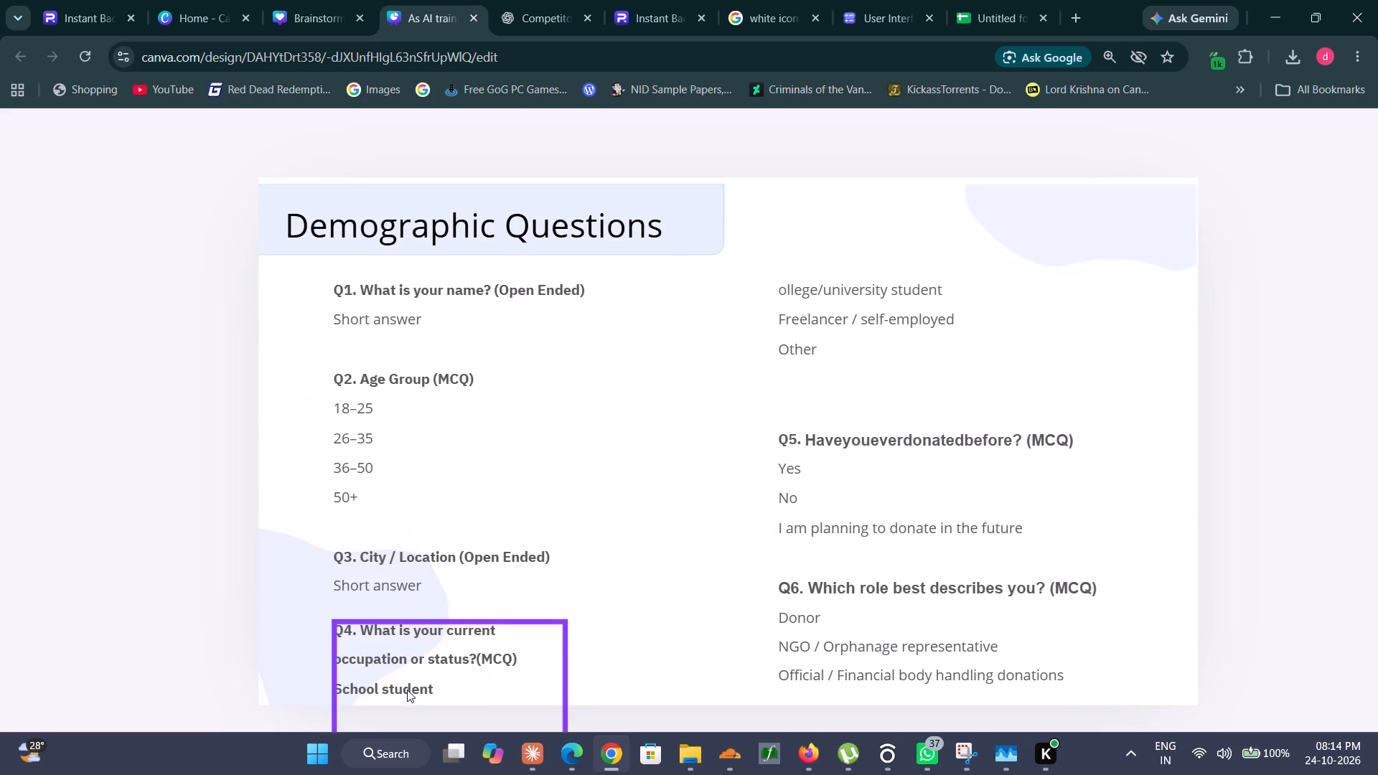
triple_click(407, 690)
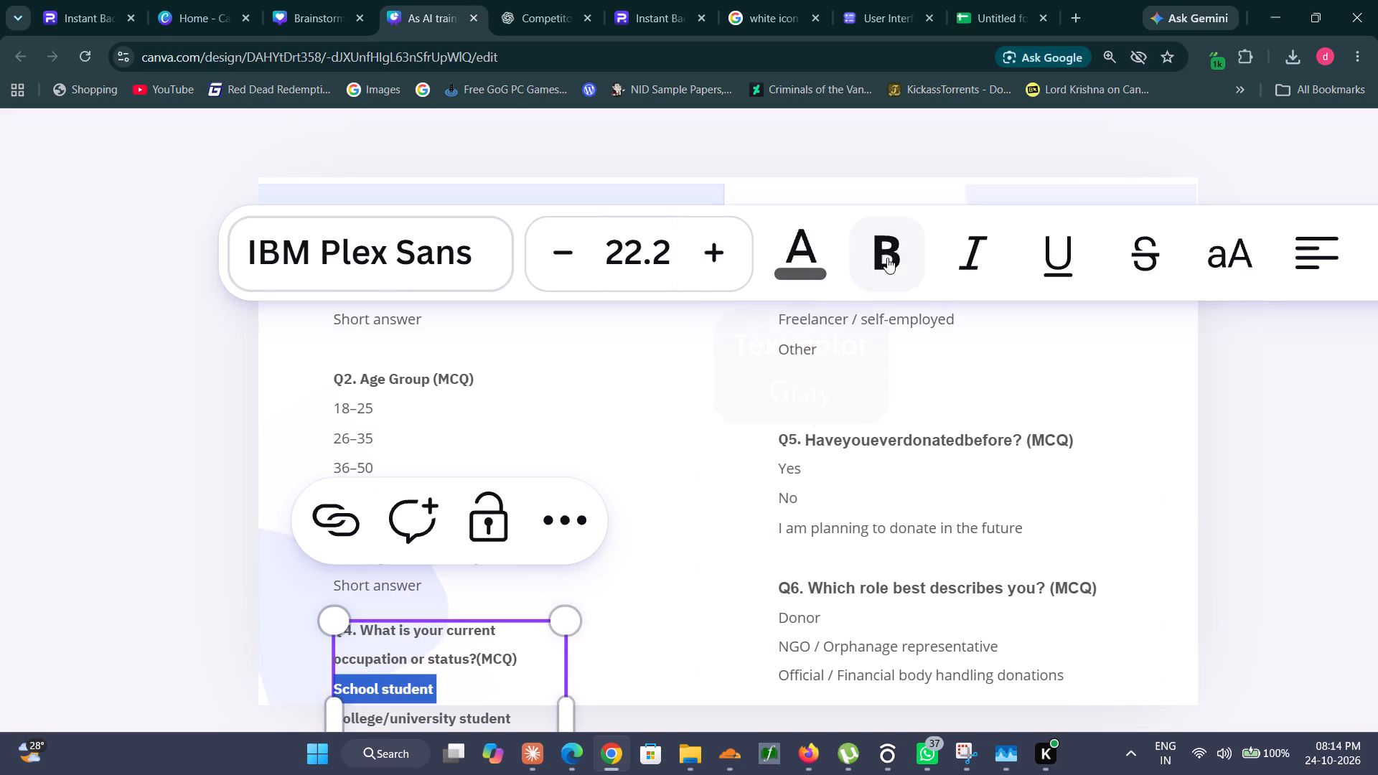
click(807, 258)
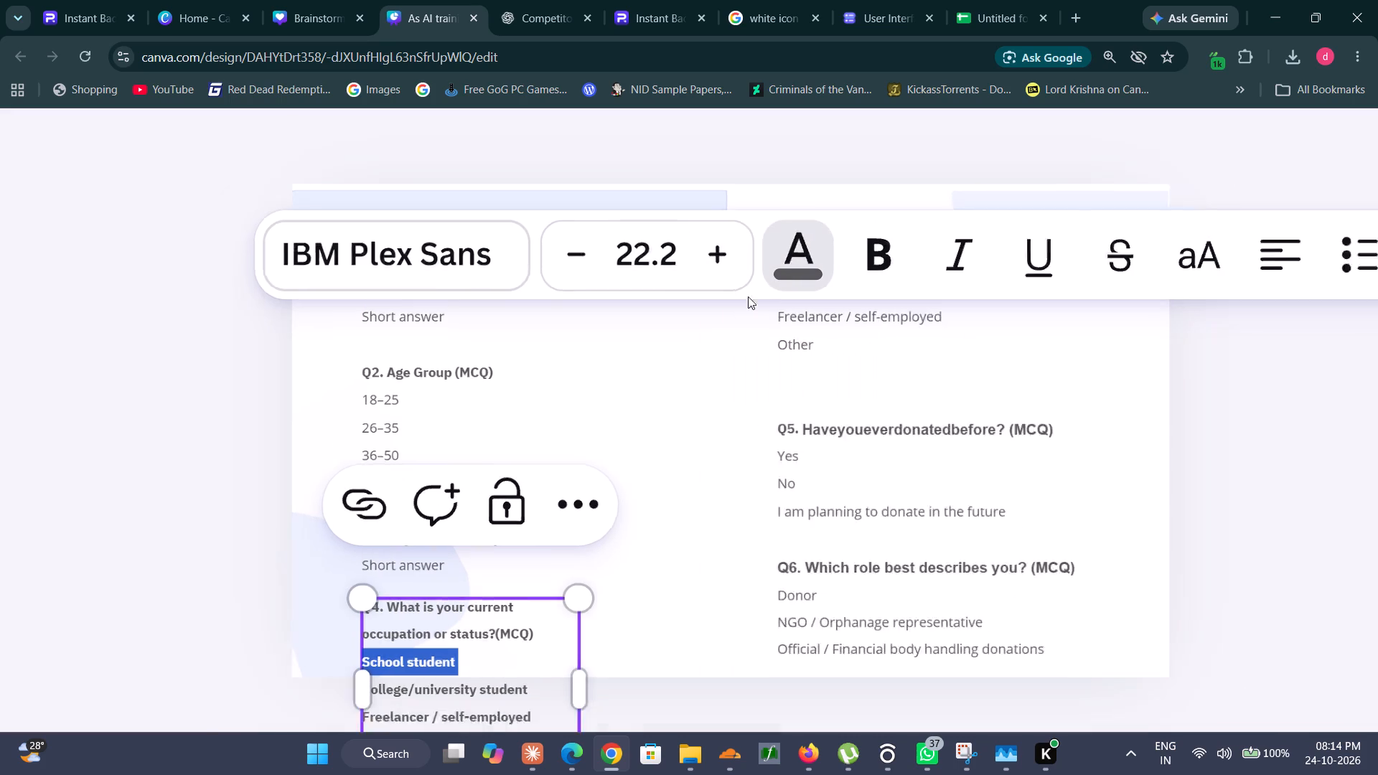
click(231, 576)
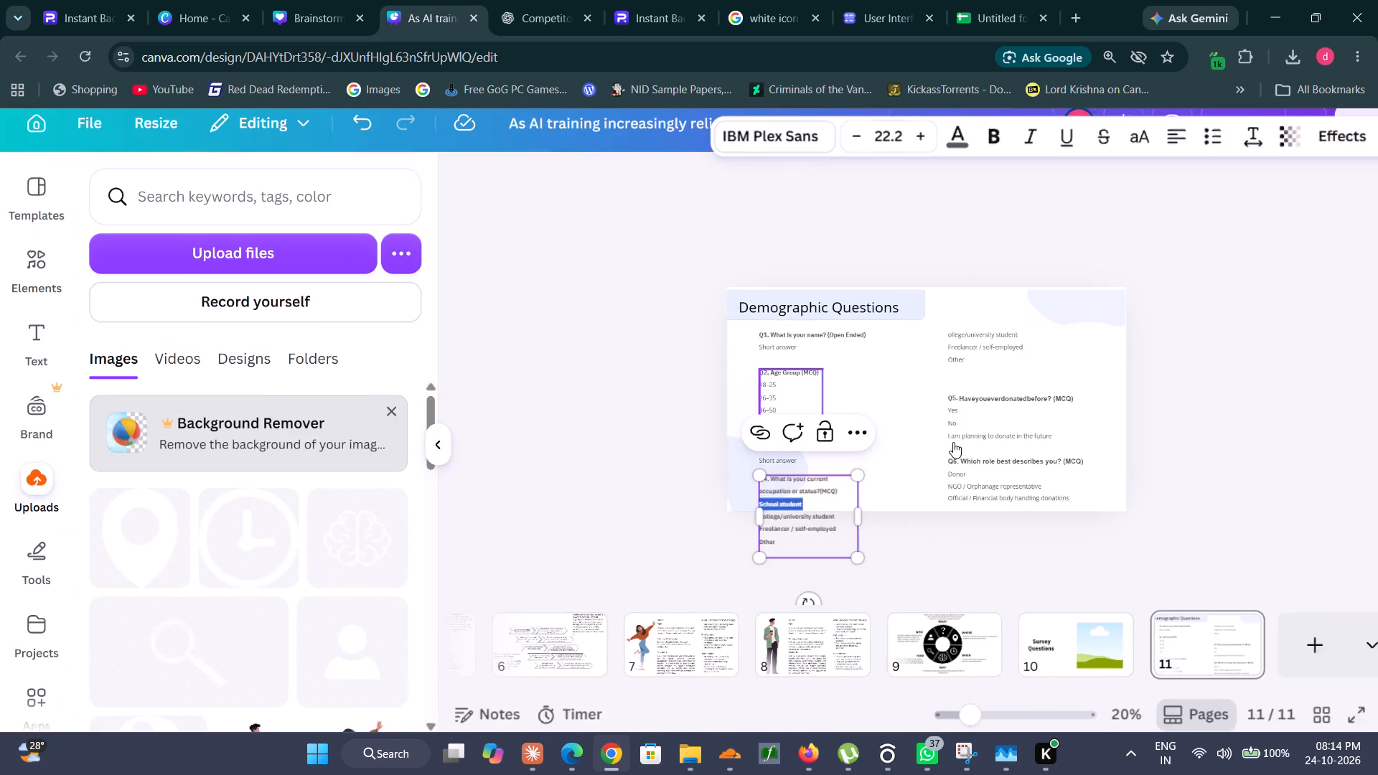
Set the font of Q4's "School student" option to Open Sans, matching Q2's age ranges.
click(718, 403)
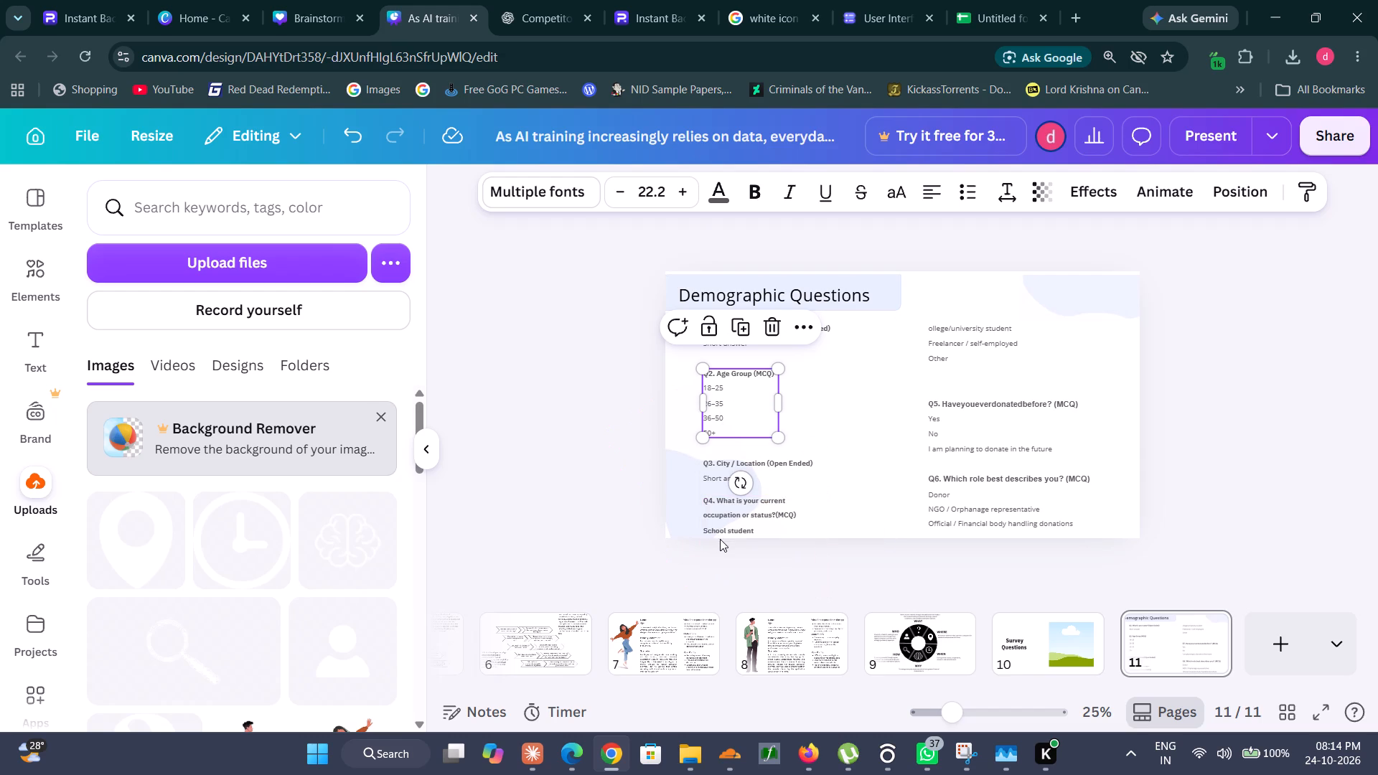
triple_click(708, 388)
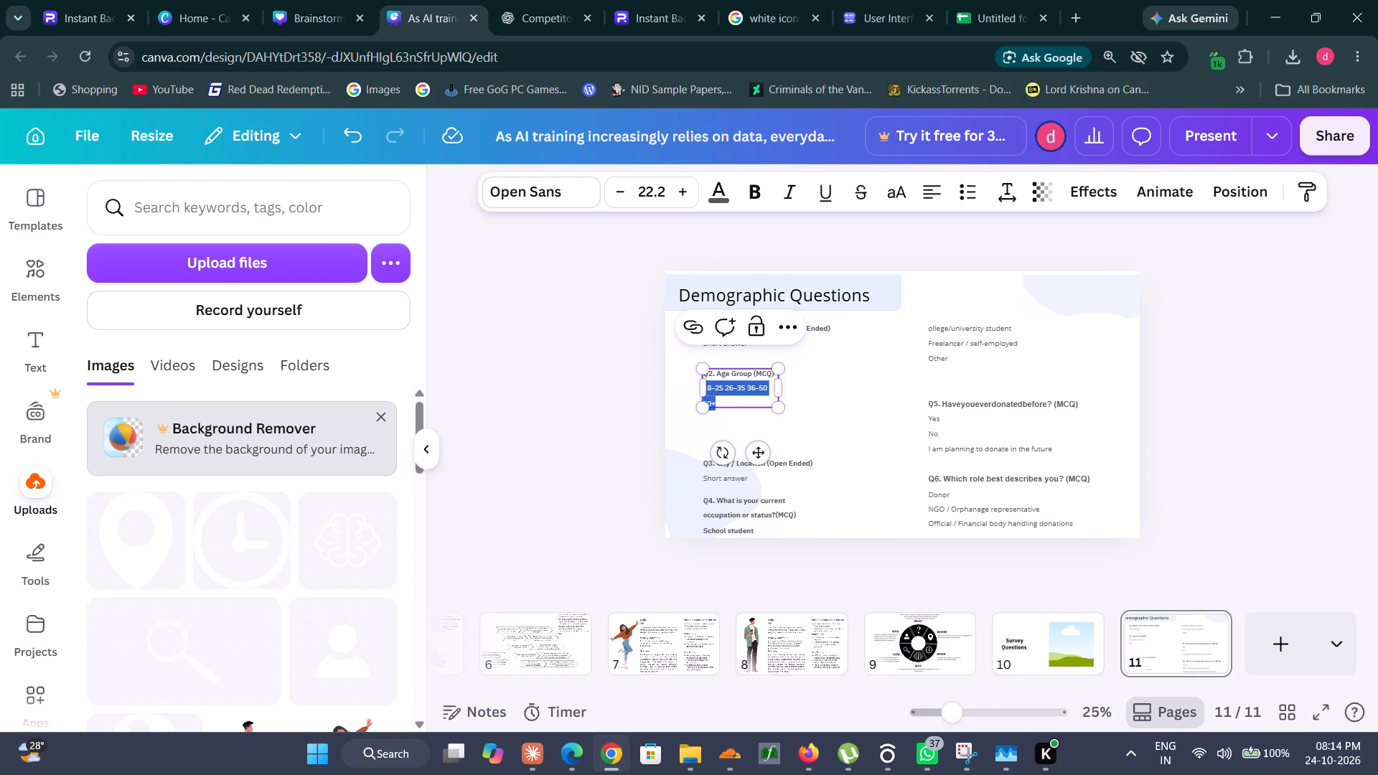
click(614, 456)
triple_click(741, 532)
click(741, 532)
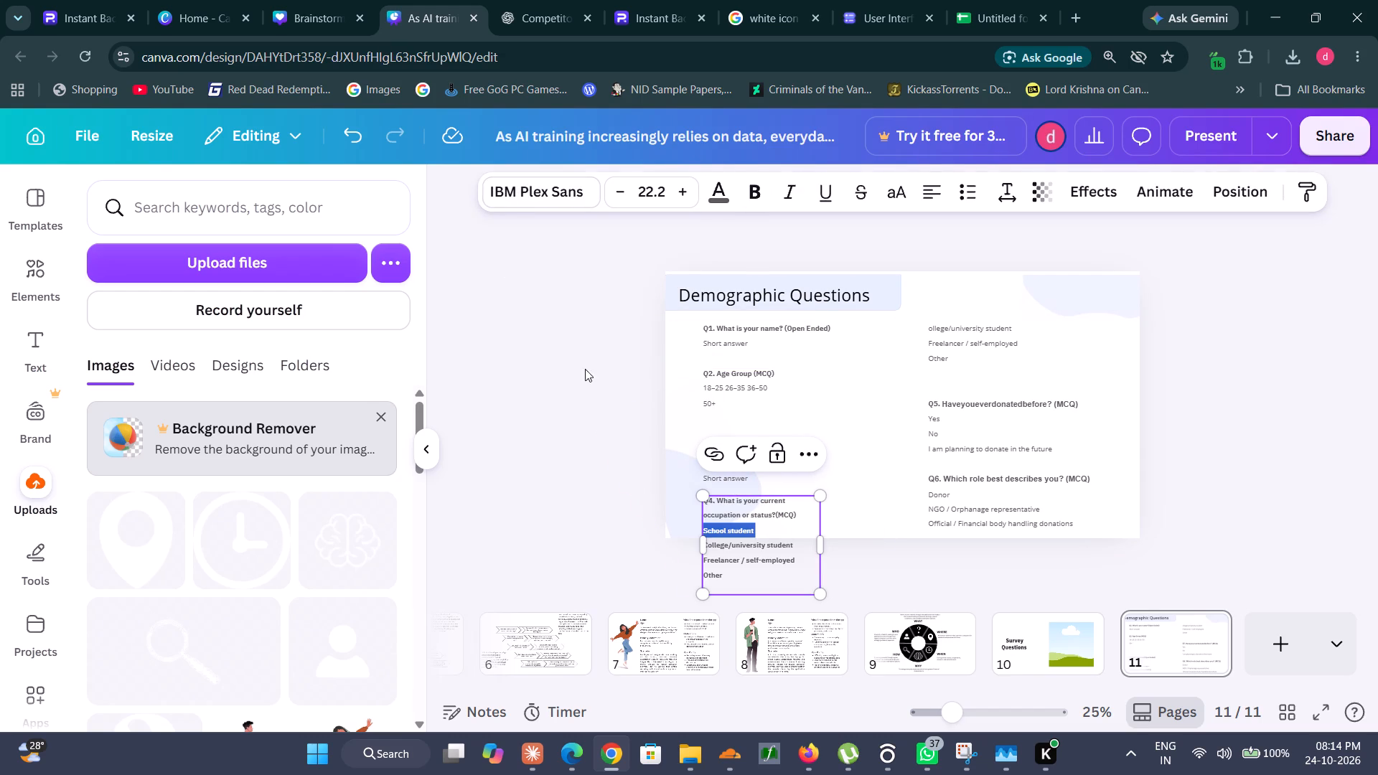
click(508, 189)
key(o)
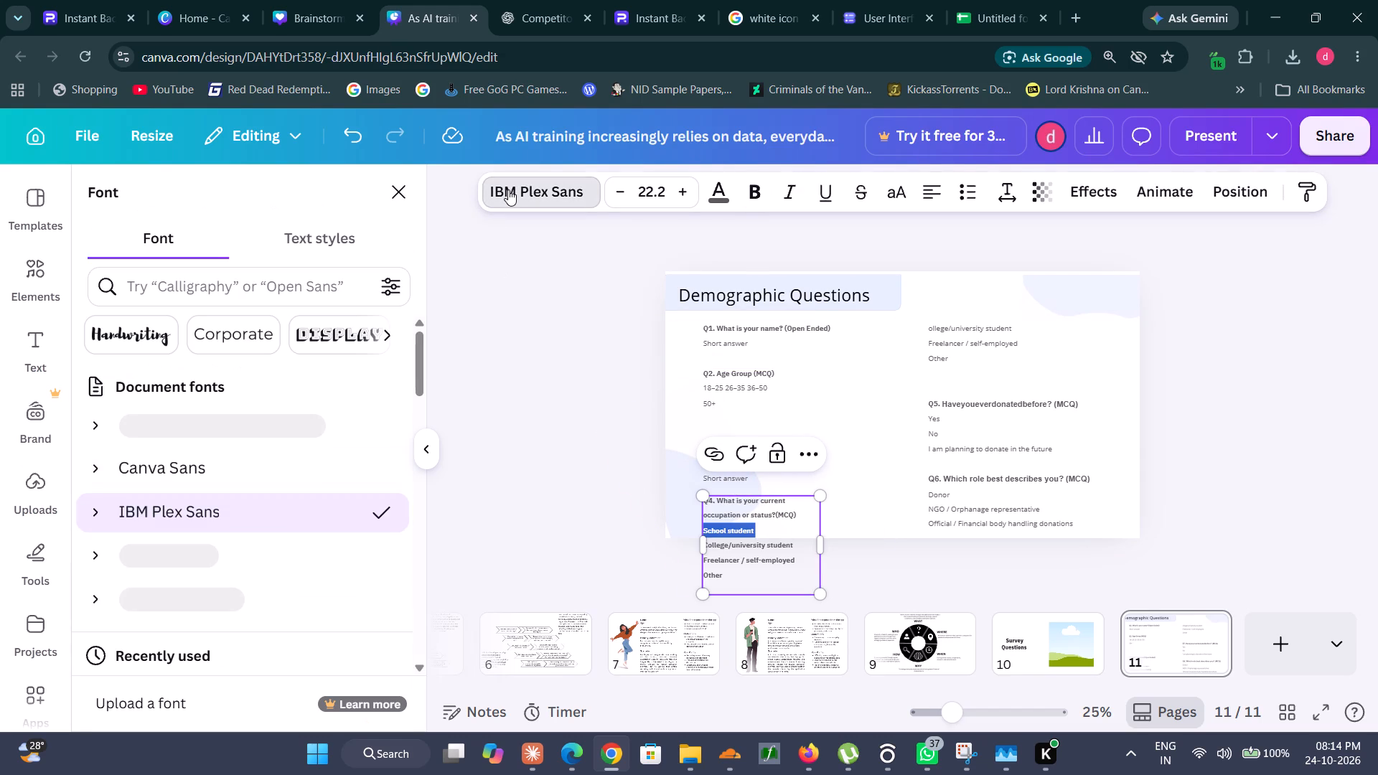
click(298, 594)
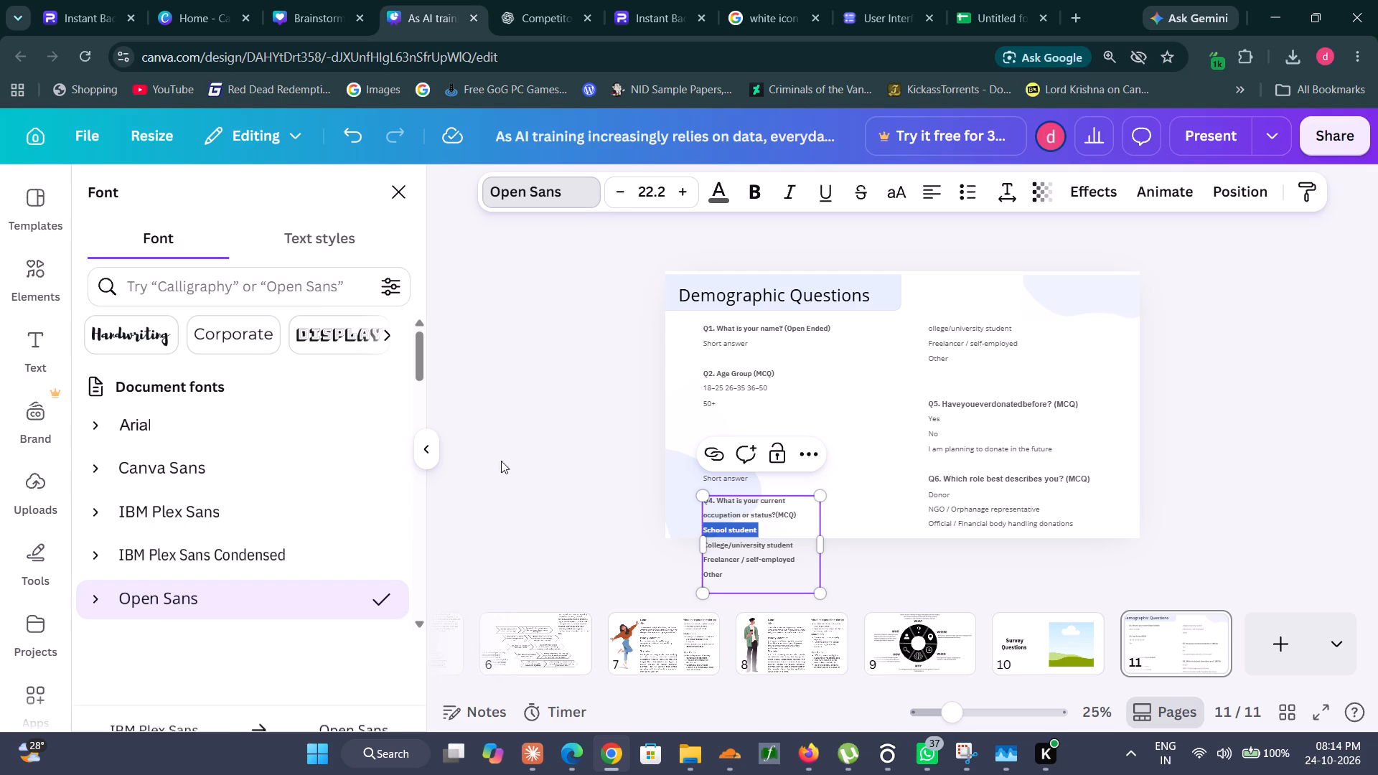
click(524, 448)
click(443, 446)
Remove the bold formatting from Q4's "School student" option.
double_click(508, 405)
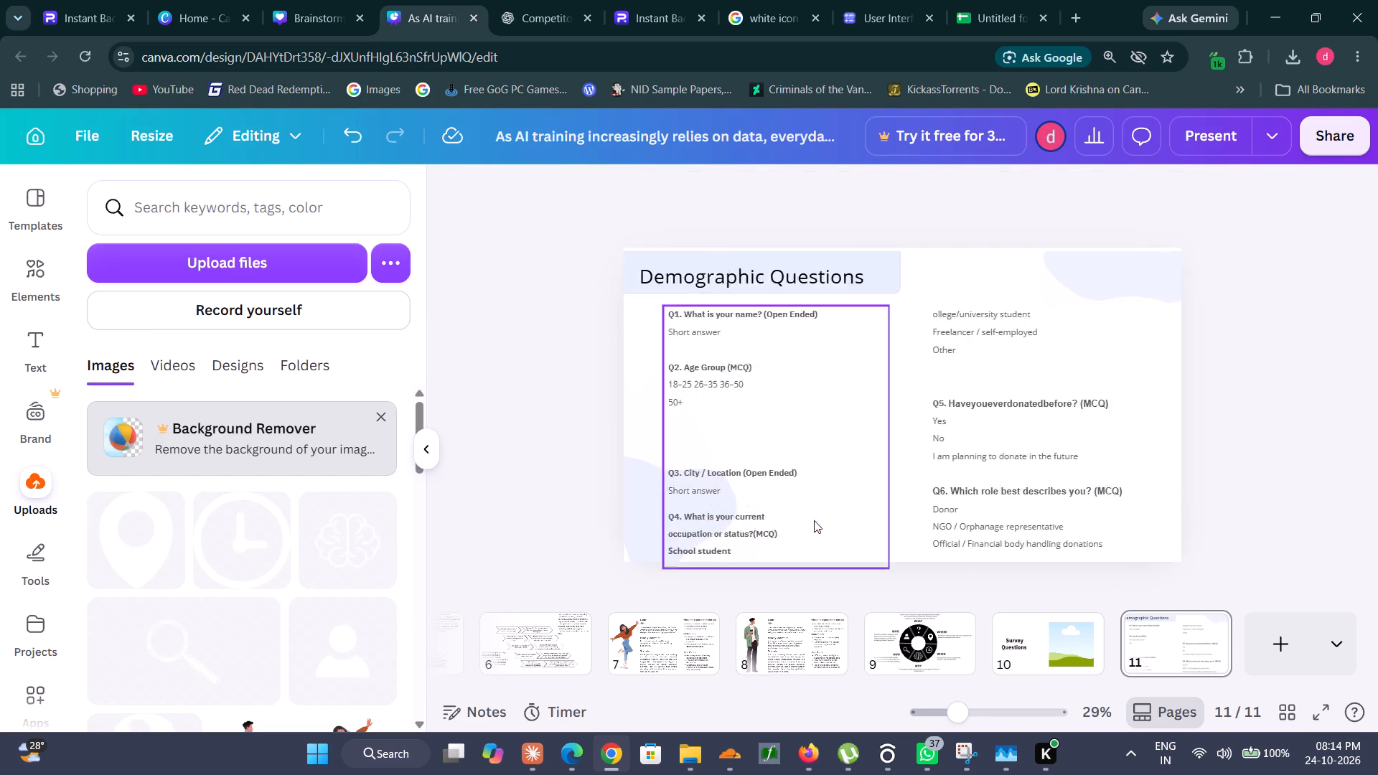
scroll(574, 496, down, 1)
click(589, 527)
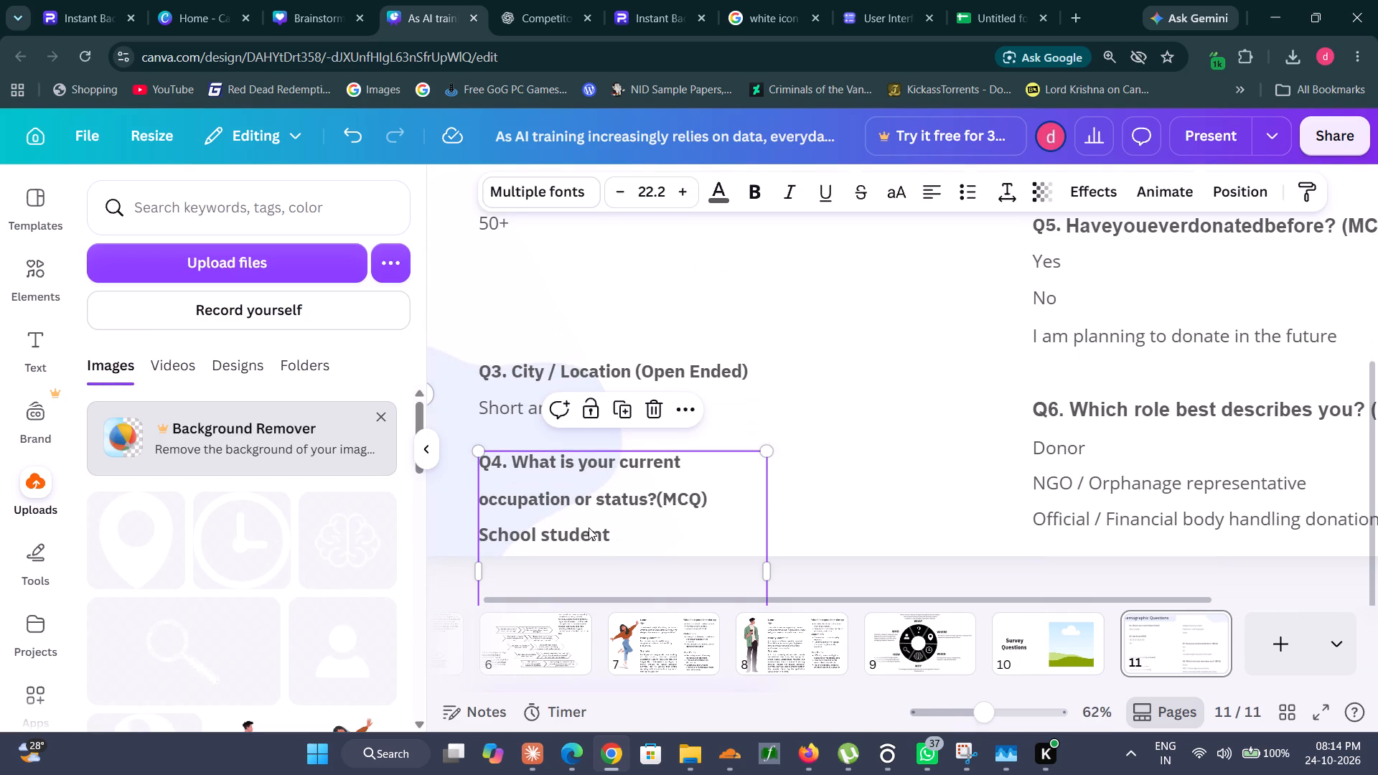
triple_click(596, 535)
double_click(759, 192)
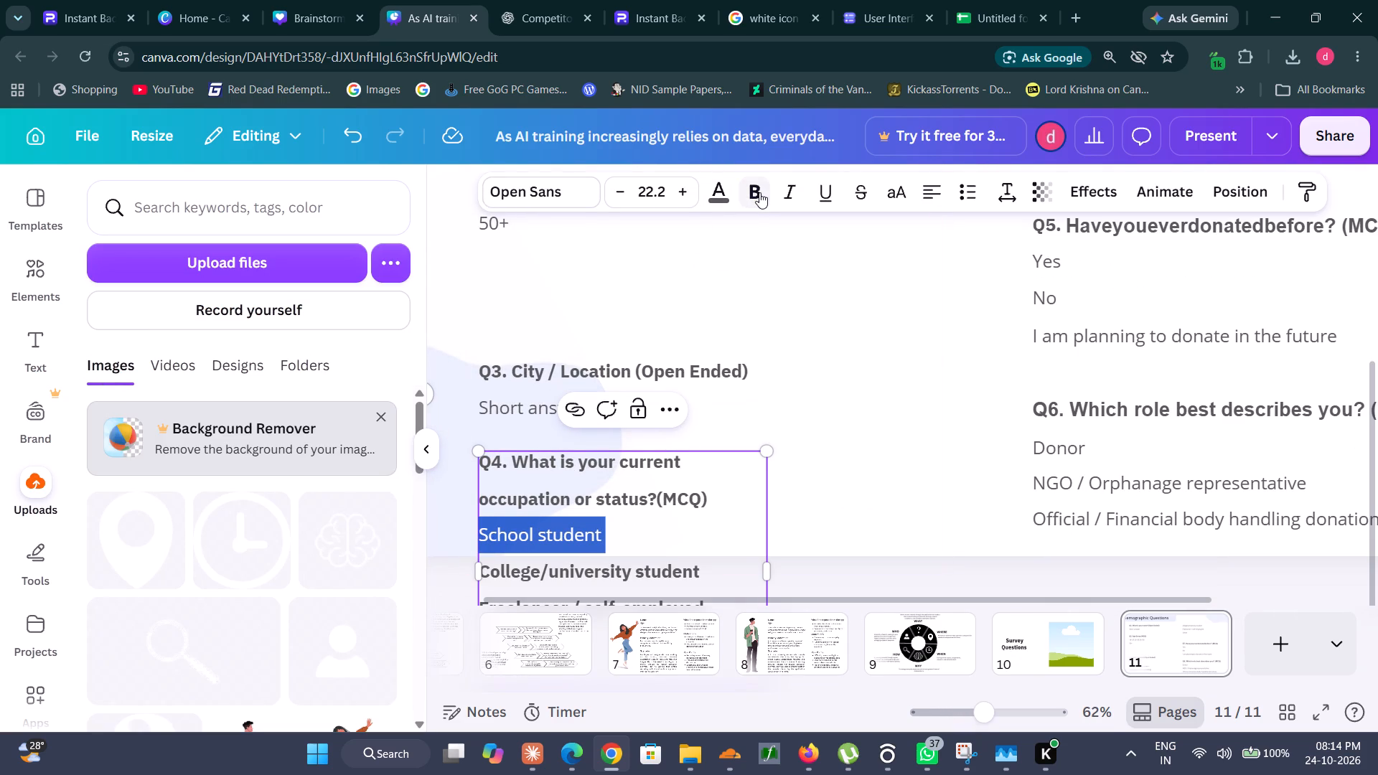
click(893, 441)
scroll(1067, 316, up, 1)
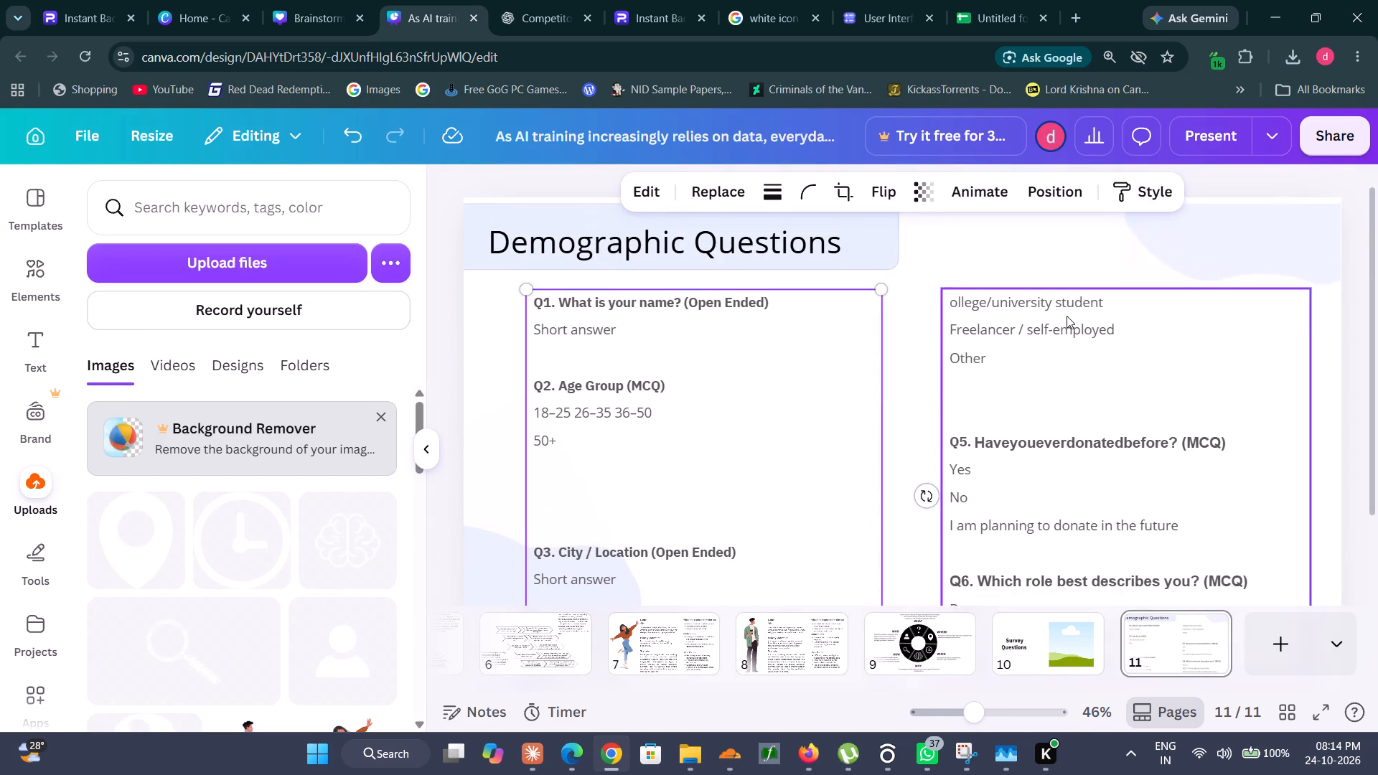
Add the missing capital "C" so the first occupation option above Q5 reads "College/university student", and finish editing the text.
click(1067, 315)
click(950, 294)
double_click(960, 306)
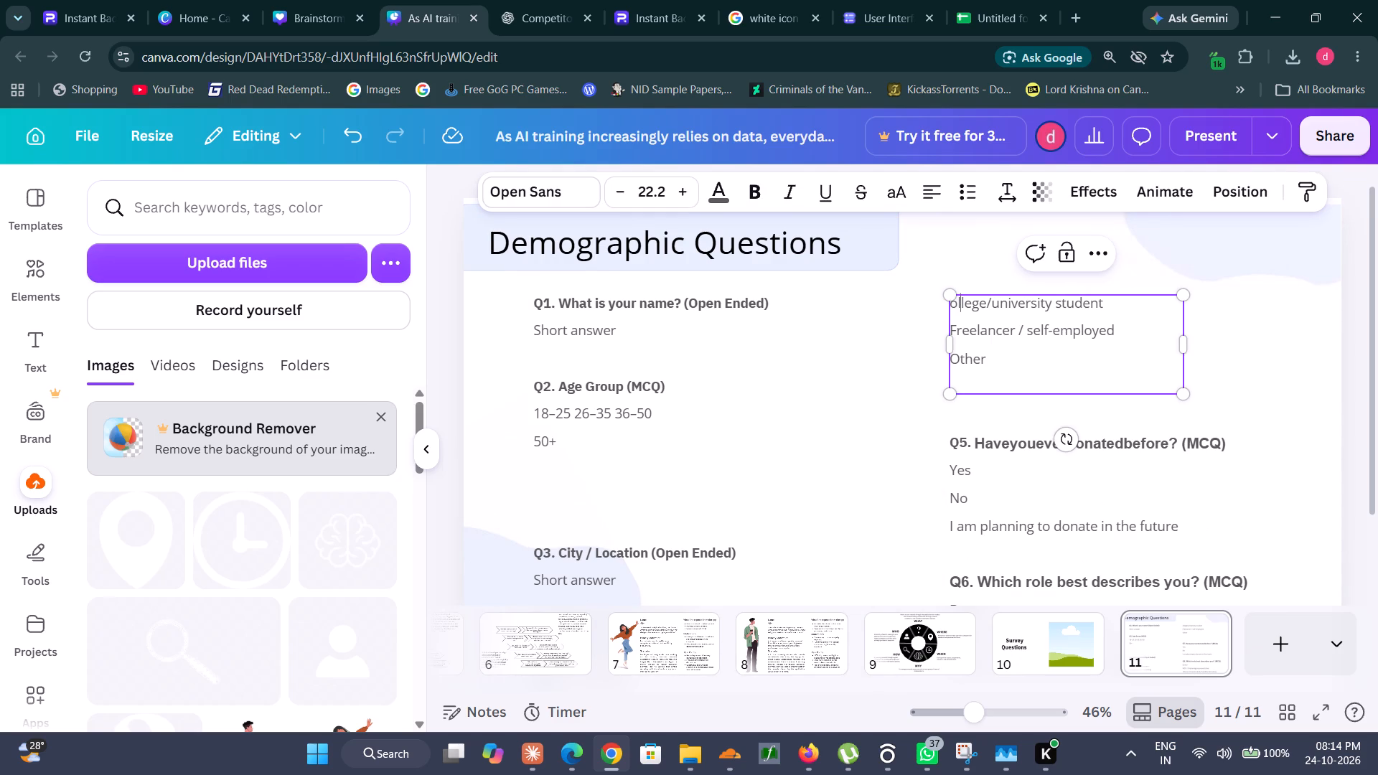
key(Left)
key(Left)
key(v)
key(BackSpace)
key(c)
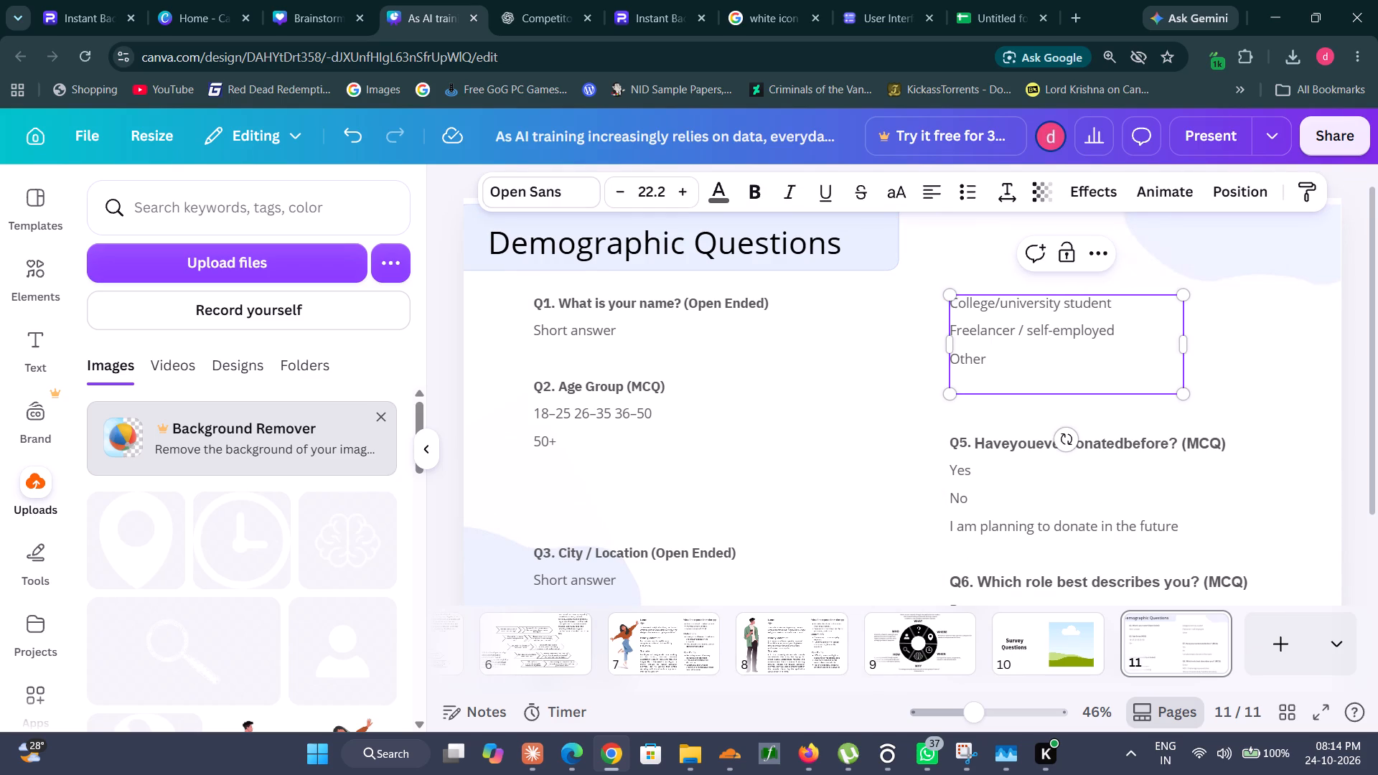
click(1350, 476)
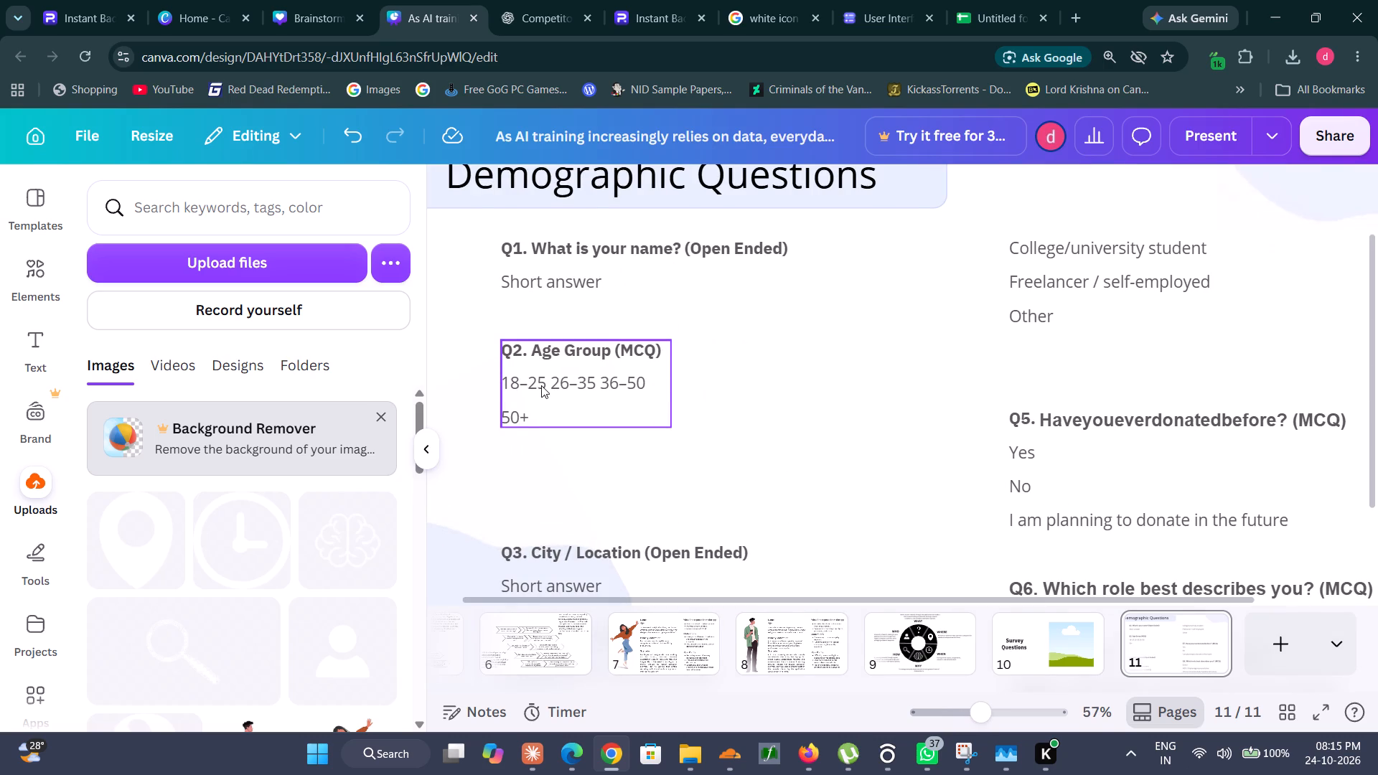
Split Q2's age ranges onto separate lines: 18–25, 26–35, 36–50 and 50+.
double_click(556, 381)
click(550, 381)
key(Return)
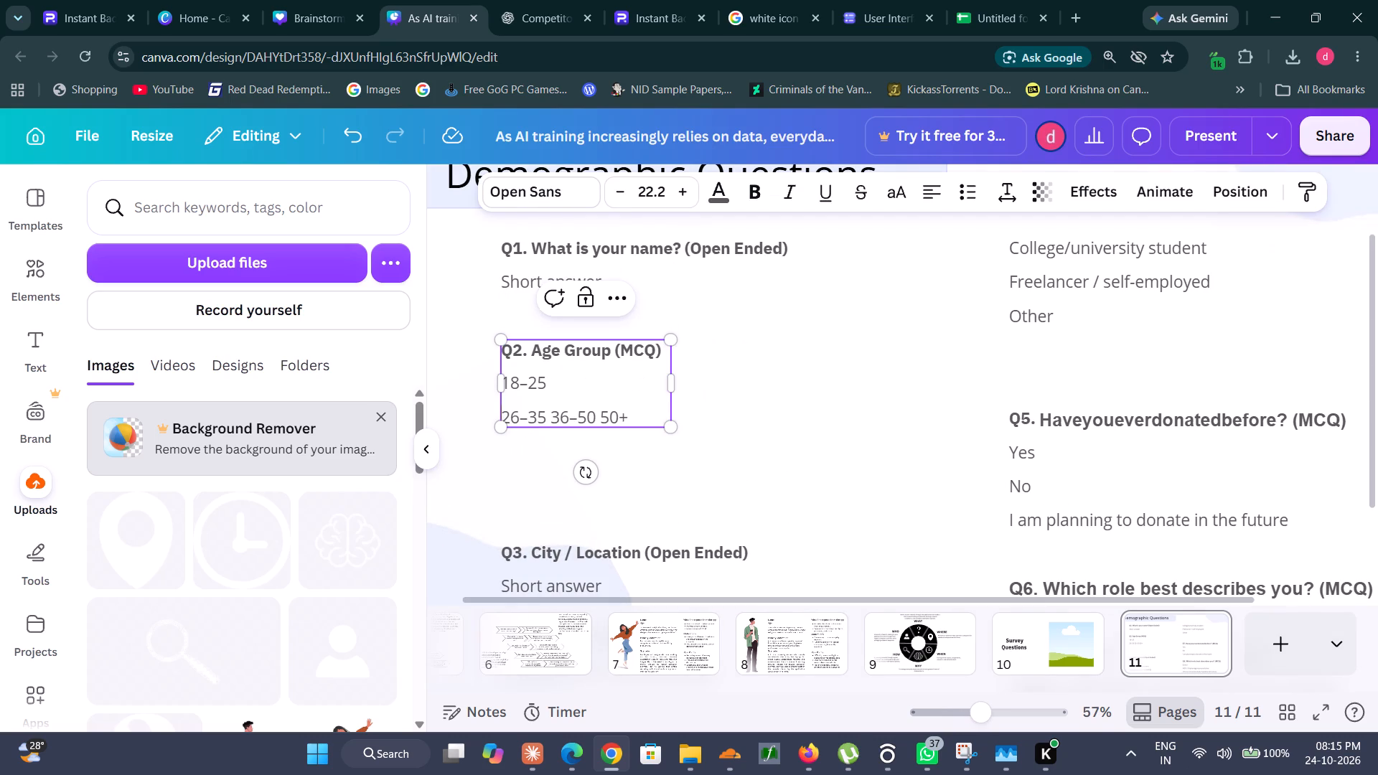
click(553, 407)
key(Return)
click(546, 449)
key(Return)
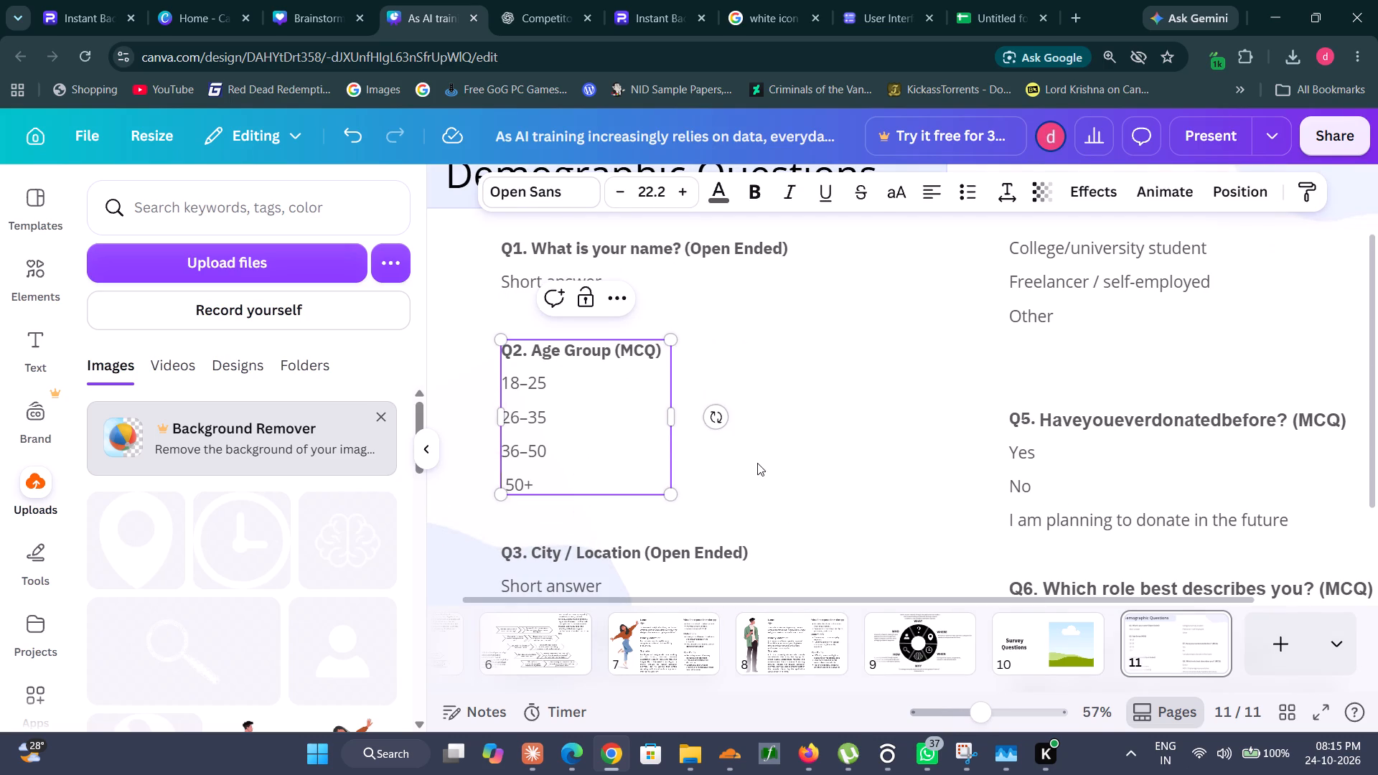
click(756, 463)
click(533, 472)
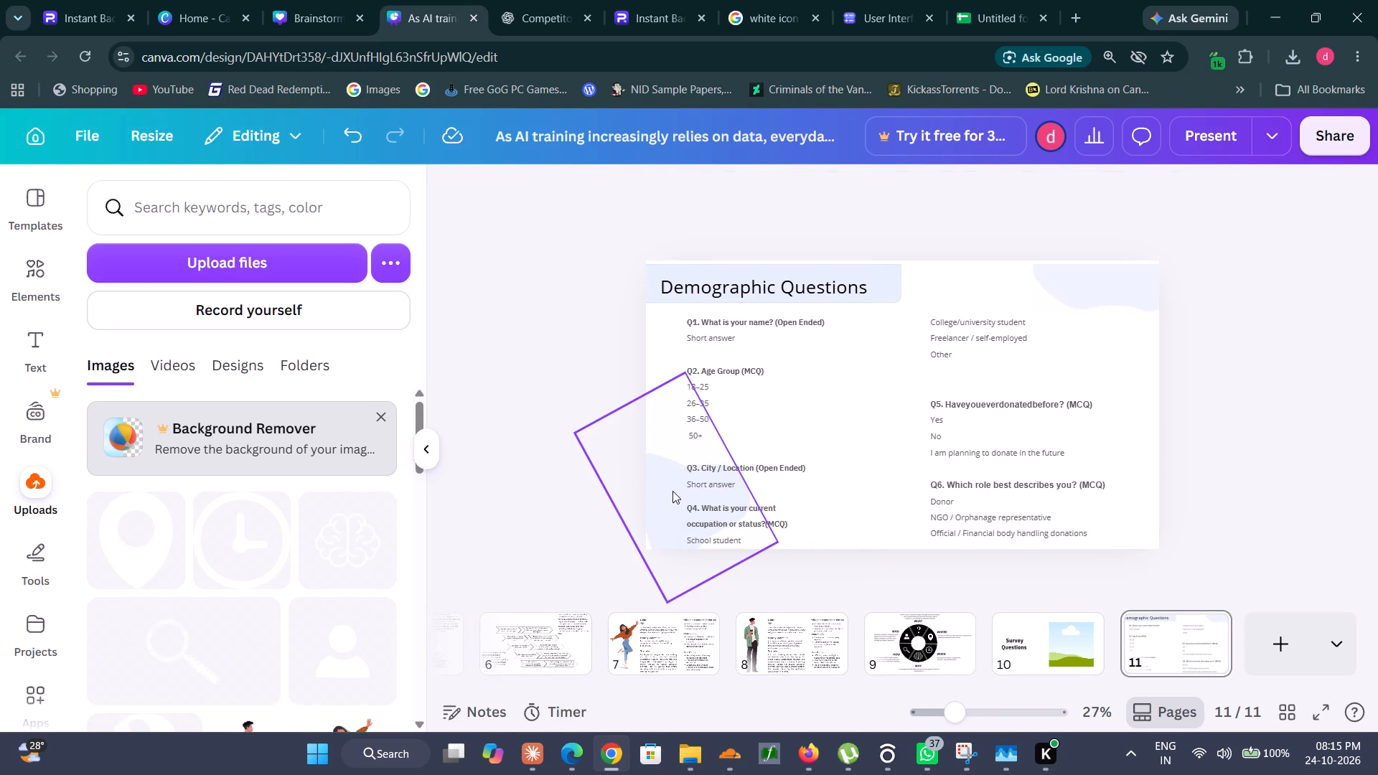
Select the Q3 City / Location text block.
scroll(660, 481, down, 2)
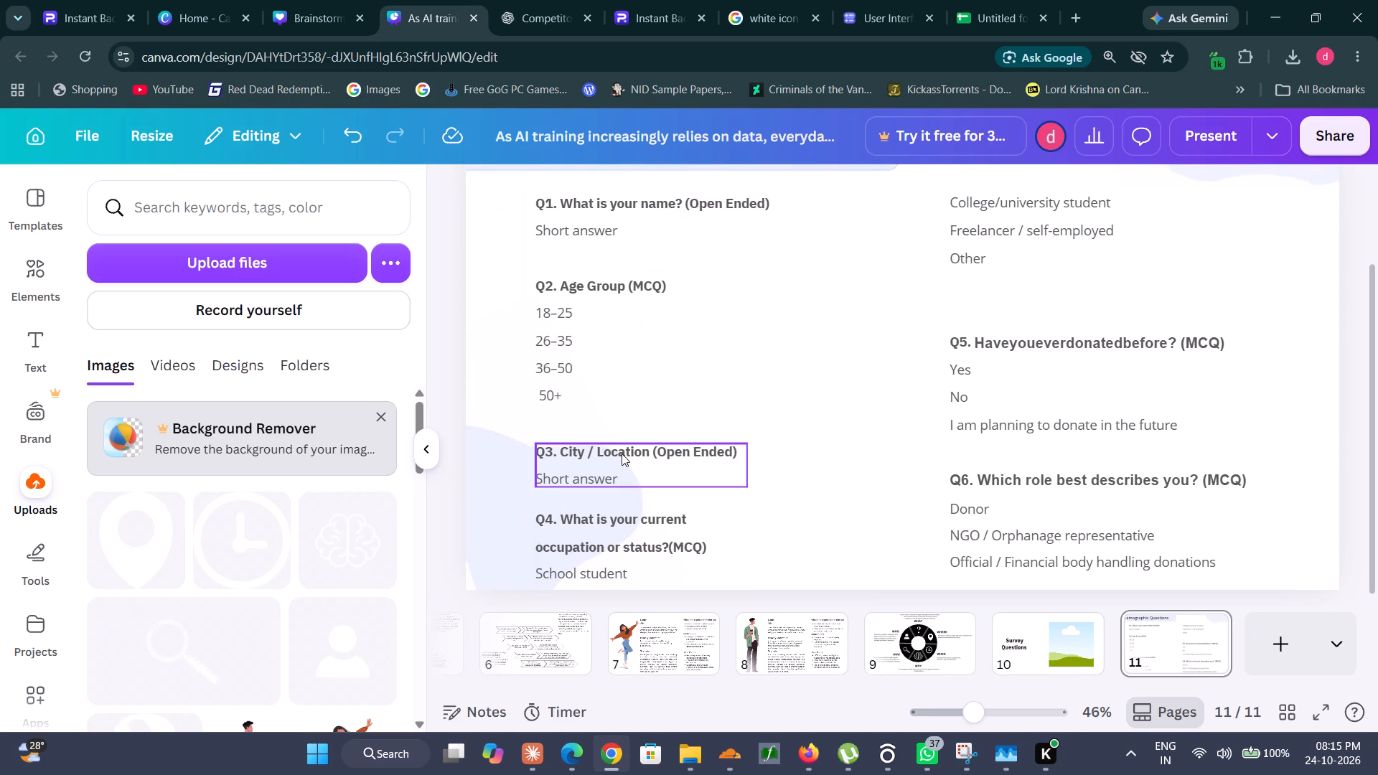
scroll(622, 454, down, 1)
click(611, 467)
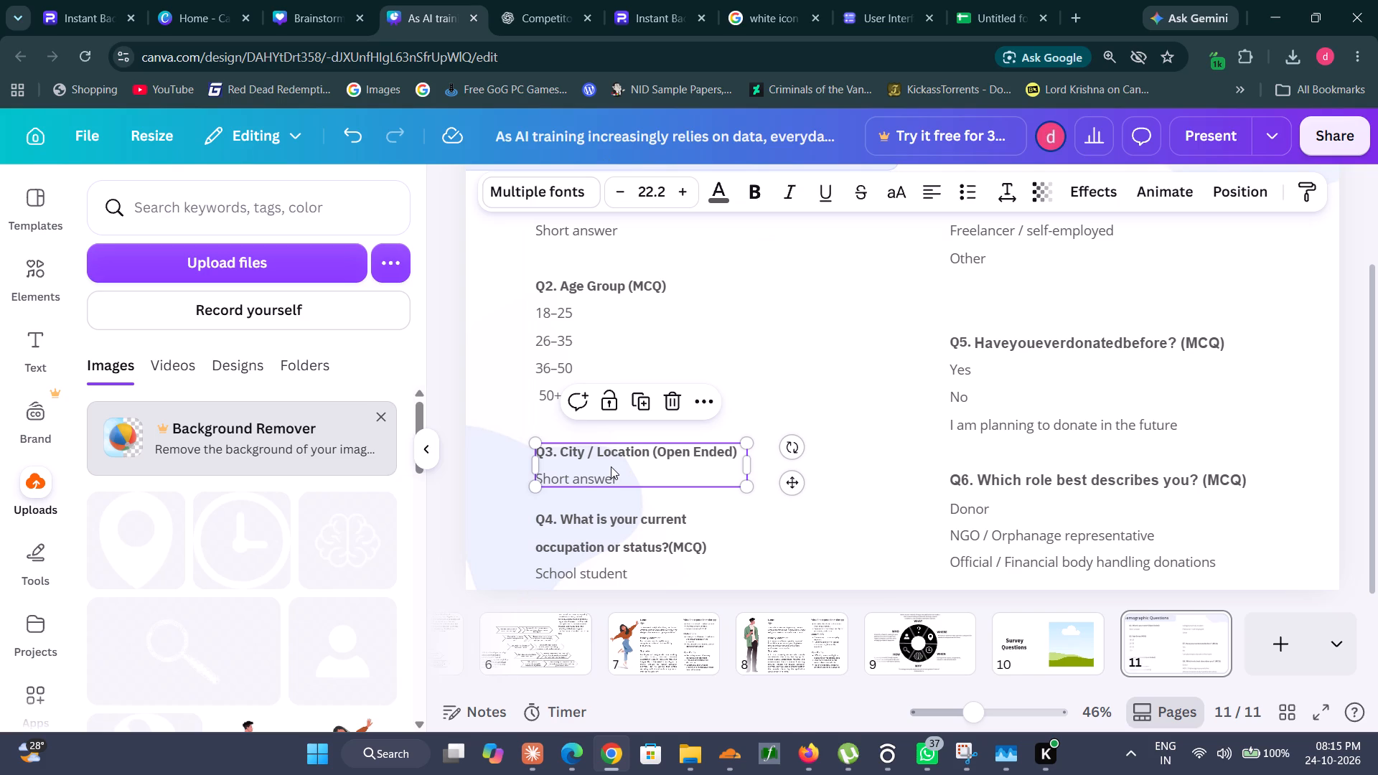
Move the Q3 City / Location and Q4 occupation text blocks slightly up to adjust the spacing below Q2.
drag(609, 452, 606, 444)
drag(614, 522, 617, 515)
scroll(632, 523, down, 2)
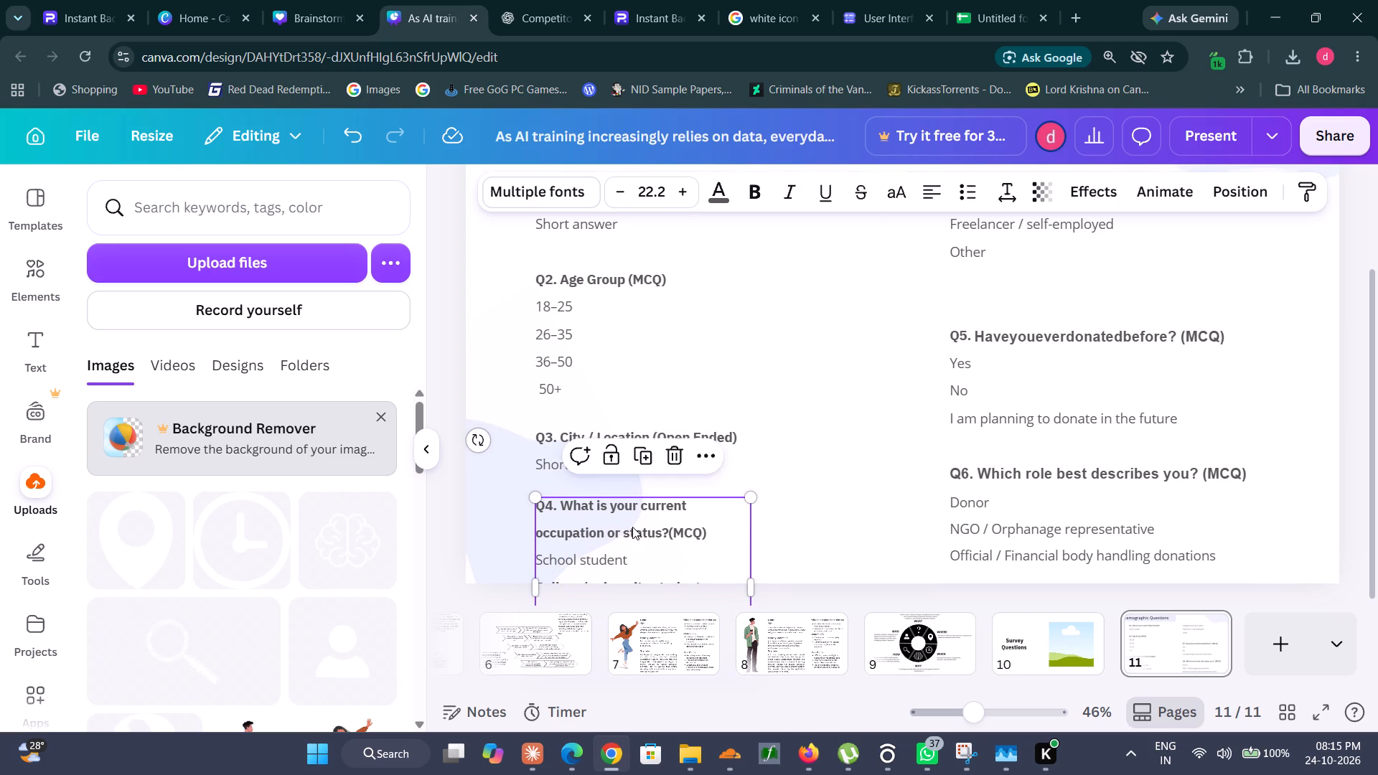
click(812, 591)
scroll(680, 573, down, 1)
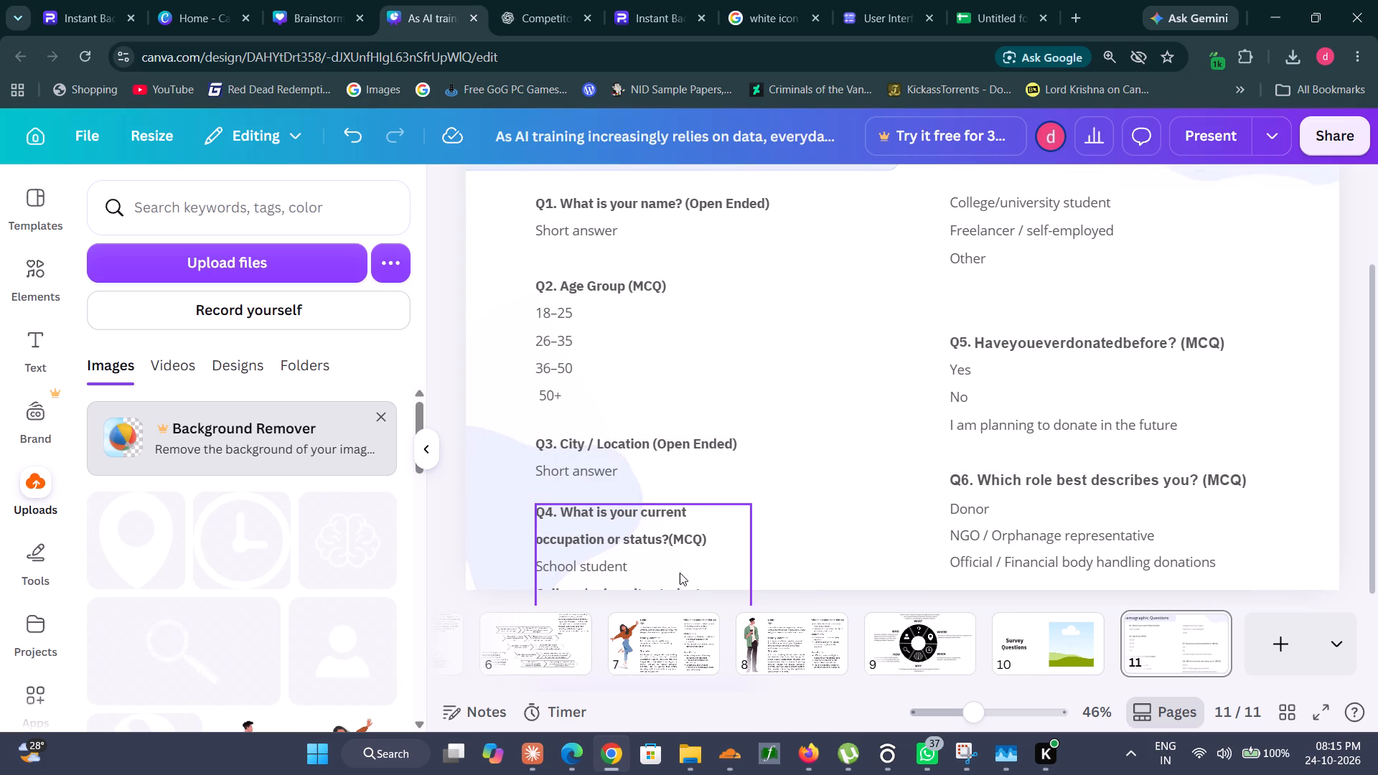
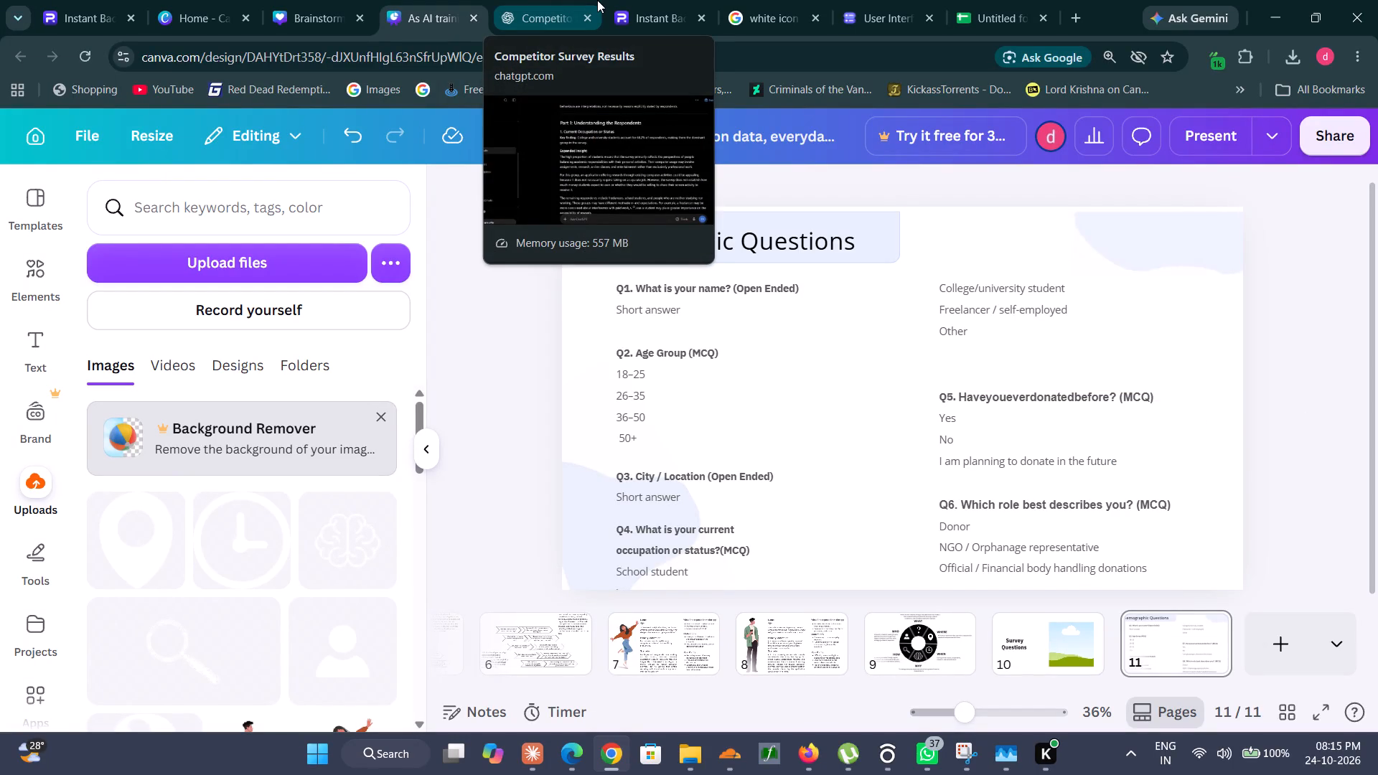
Copy the question "Which device do you use most often for studying, working, gaming or other digital activities?" from the Google Form and return to Canva.
click(844, 0)
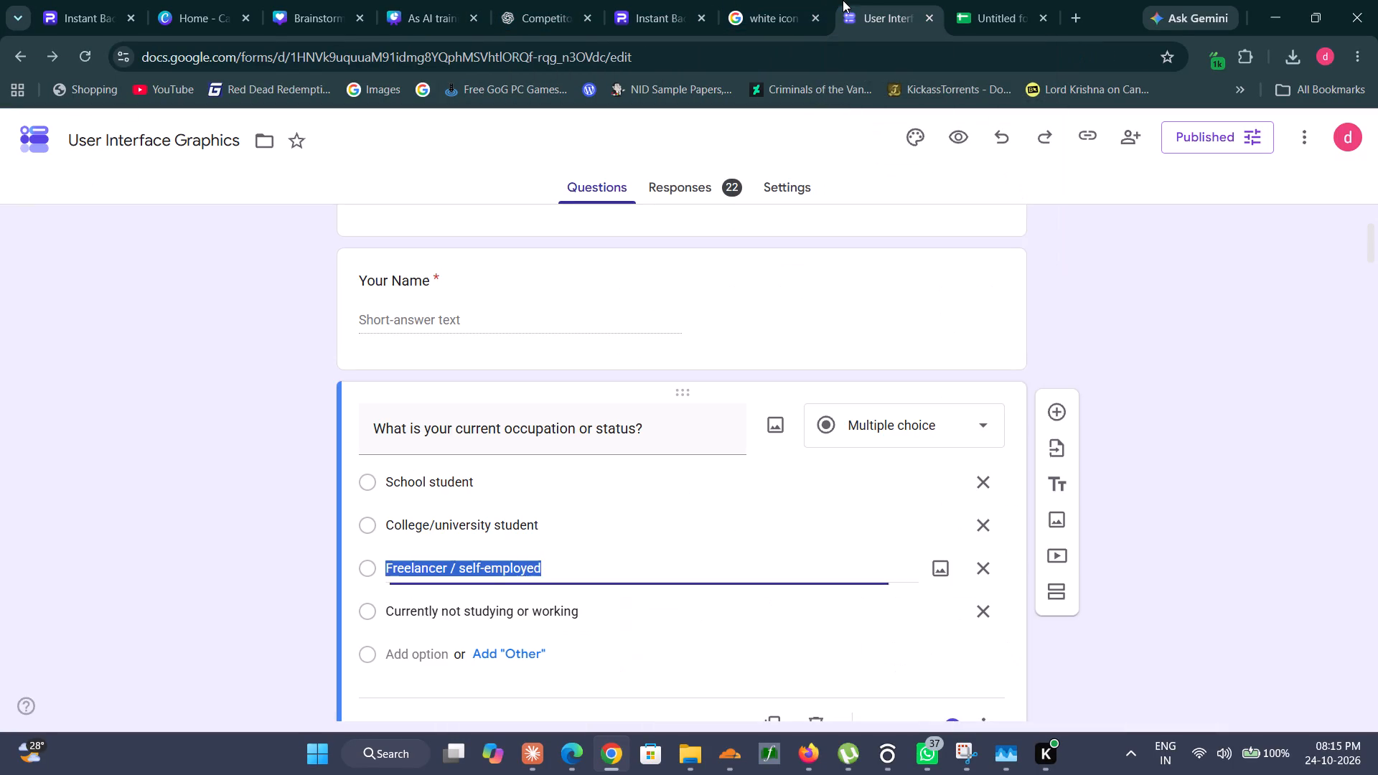
scroll(660, 469, down, 4)
scroll(427, 433, down, 5)
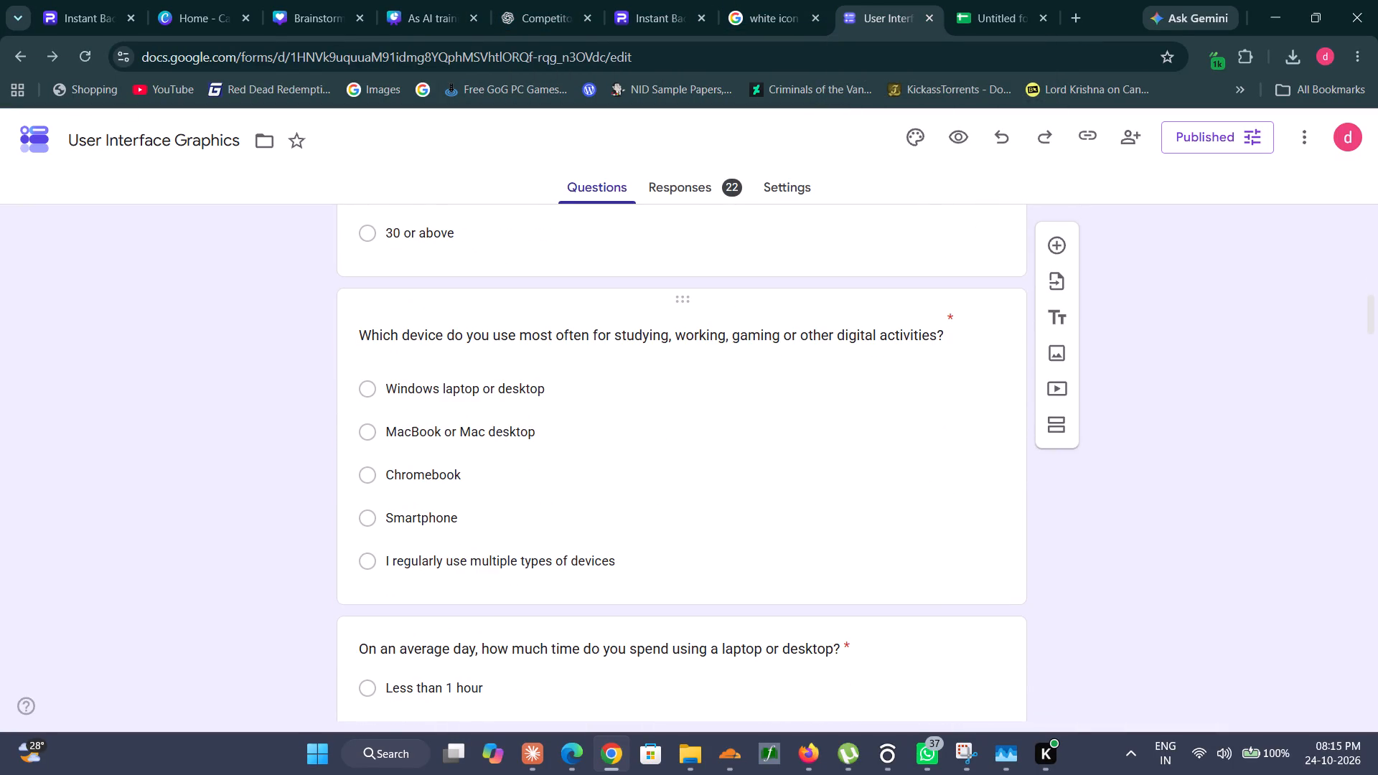
triple_click(460, 340)
scroll(460, 340, up, 1)
double_click(460, 322)
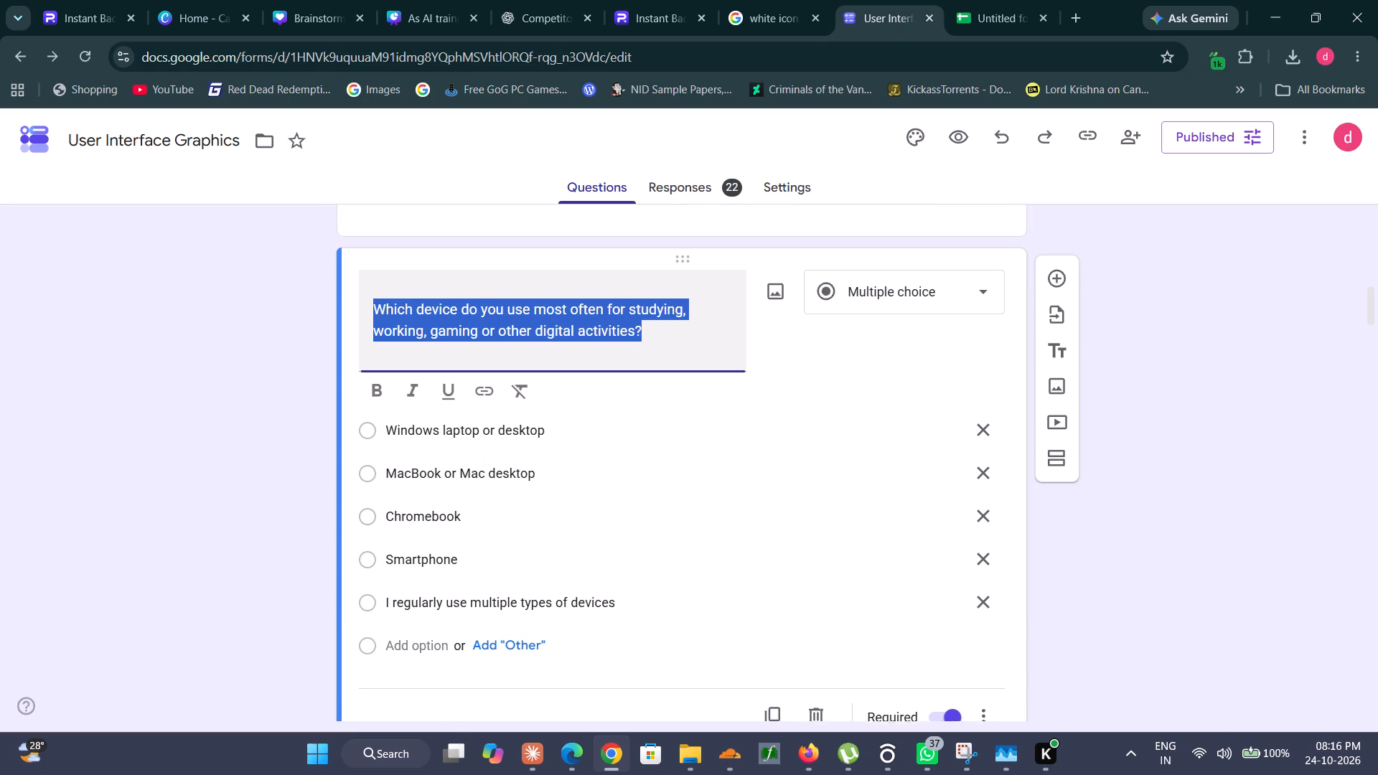
key(ctrl+c)
click(512, 0)
click(428, 0)
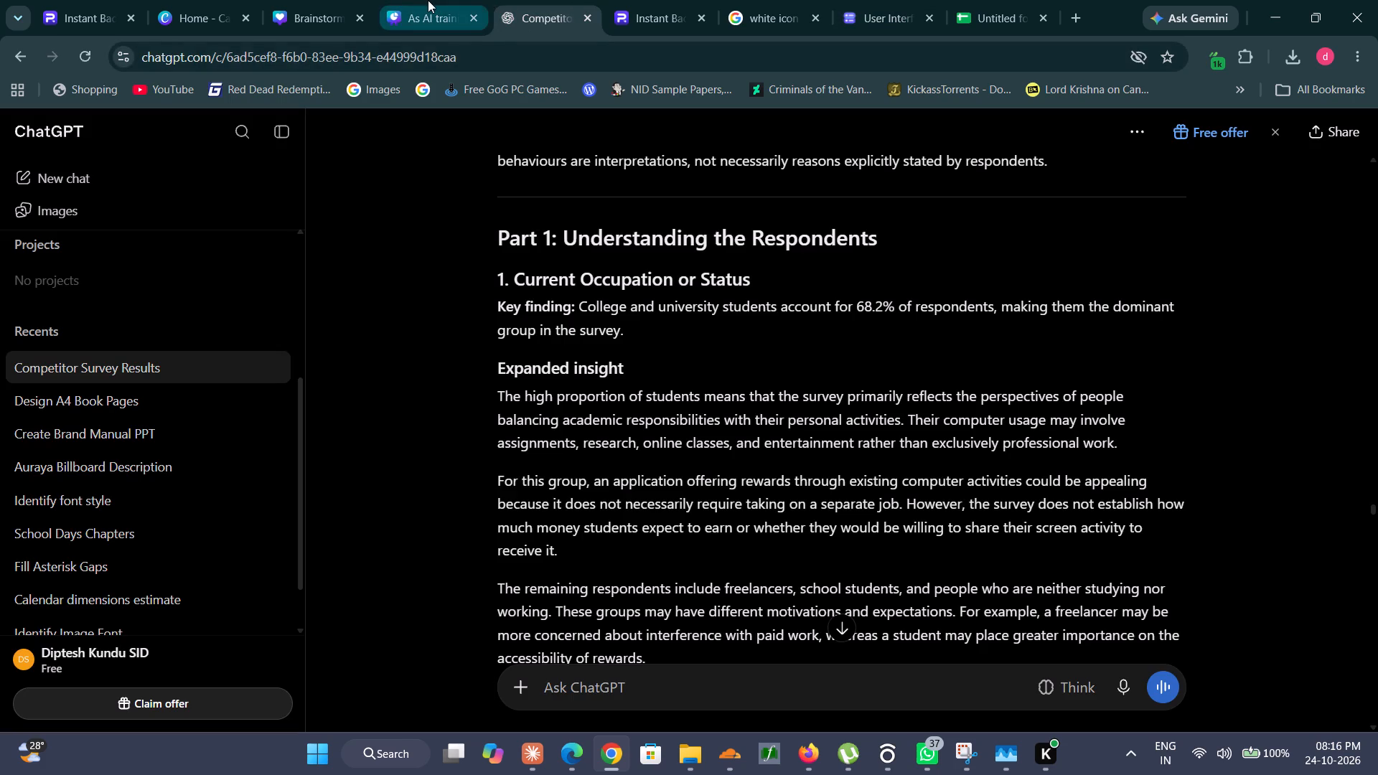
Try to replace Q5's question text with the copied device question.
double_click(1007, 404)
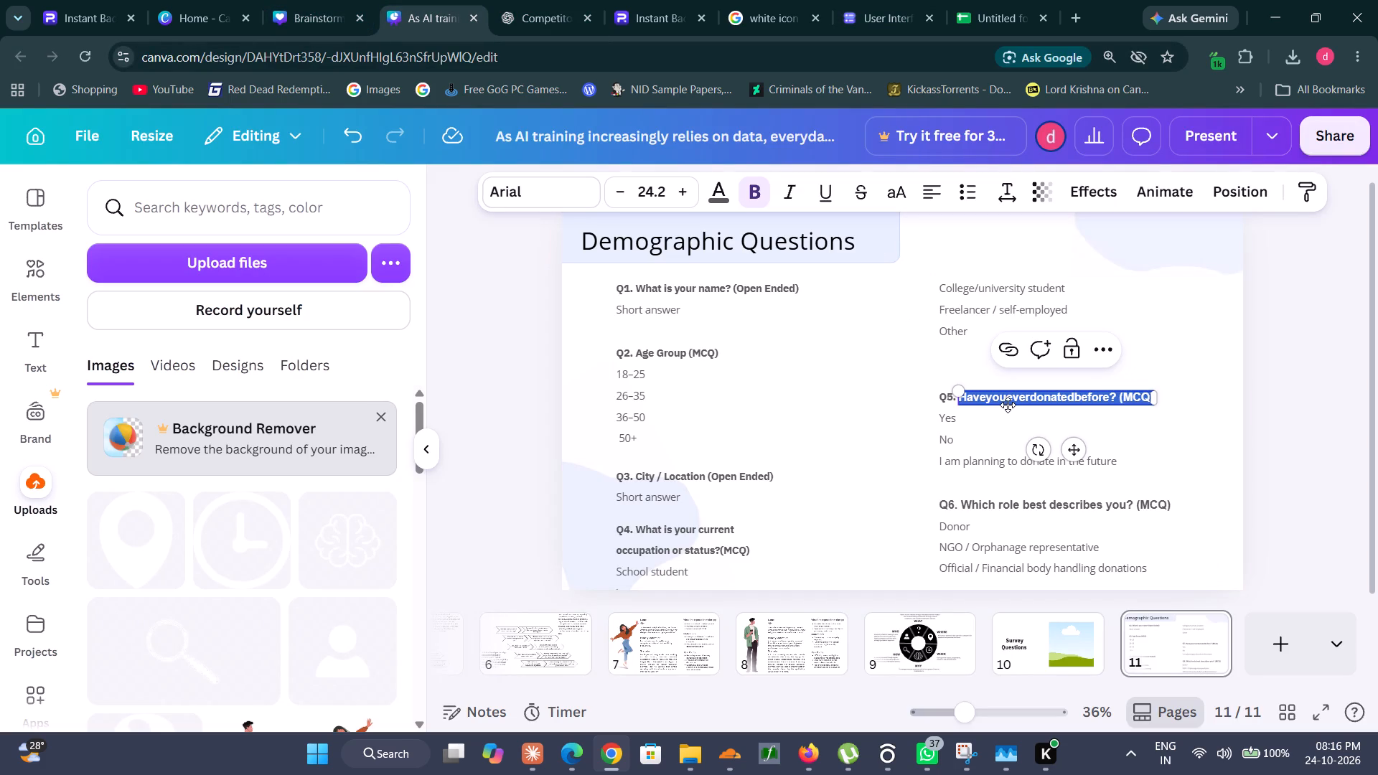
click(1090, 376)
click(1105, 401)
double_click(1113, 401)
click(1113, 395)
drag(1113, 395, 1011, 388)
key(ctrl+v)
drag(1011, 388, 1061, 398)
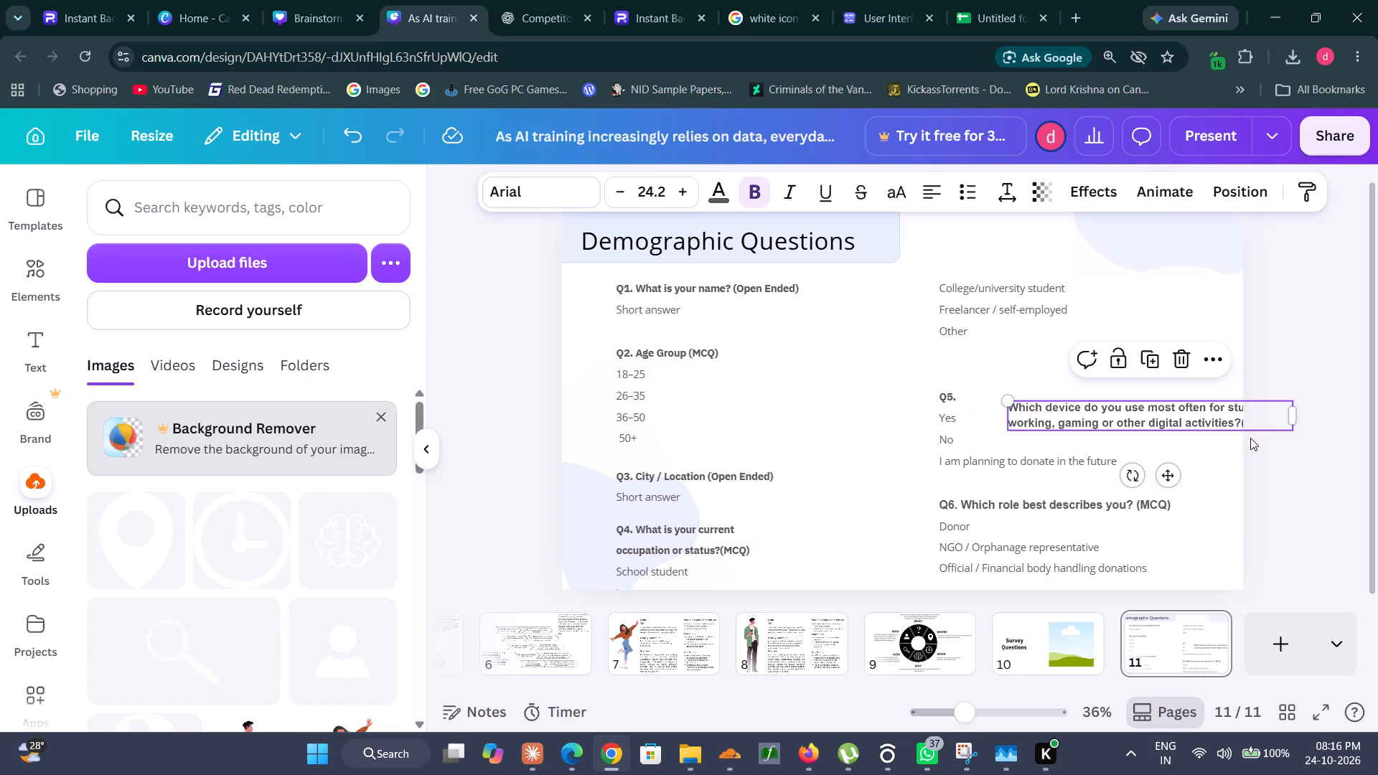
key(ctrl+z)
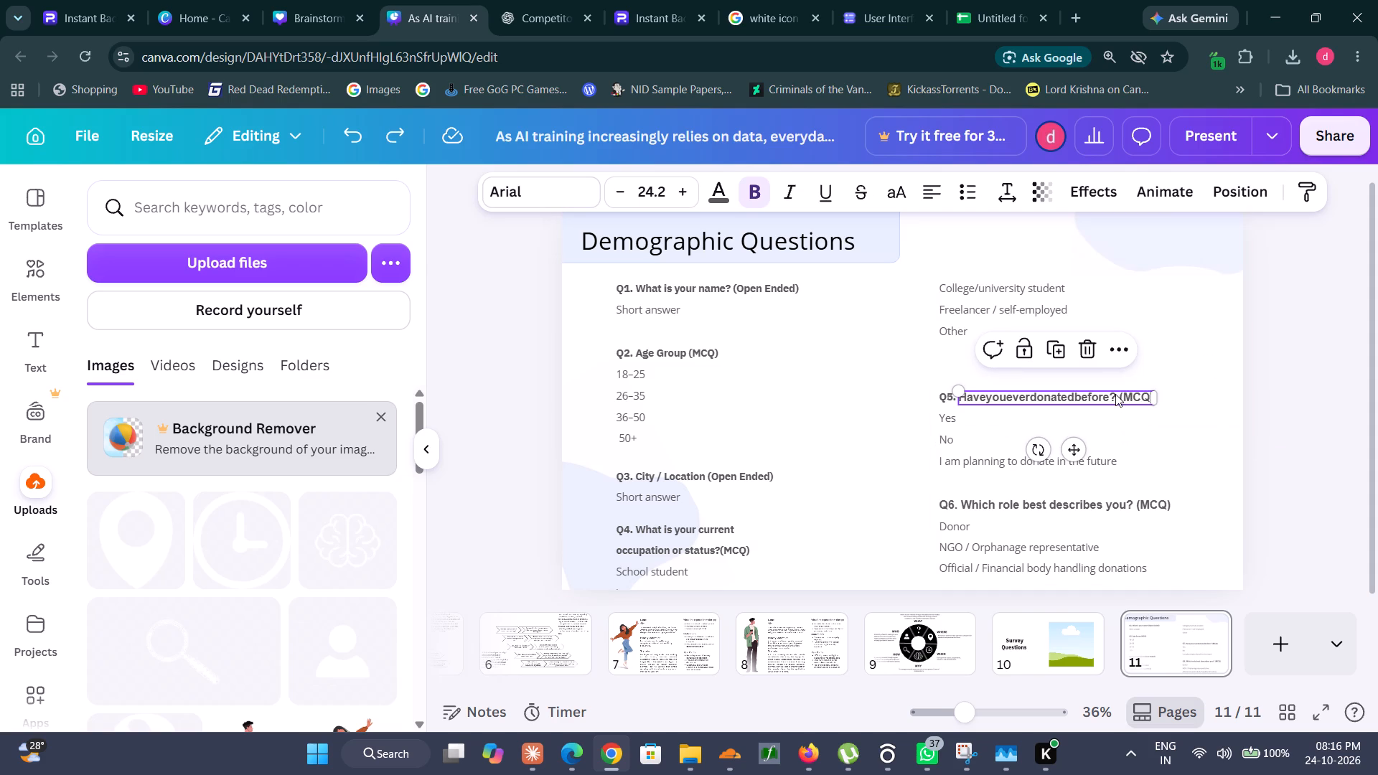
Replace Q5's question wording with "Which device do you use most often for studying, working, gaming or other digital activities?", keeping a spaced "(MCQ)" at the end.
click(1116, 394)
click(1115, 398)
drag(1115, 398, 1021, 390)
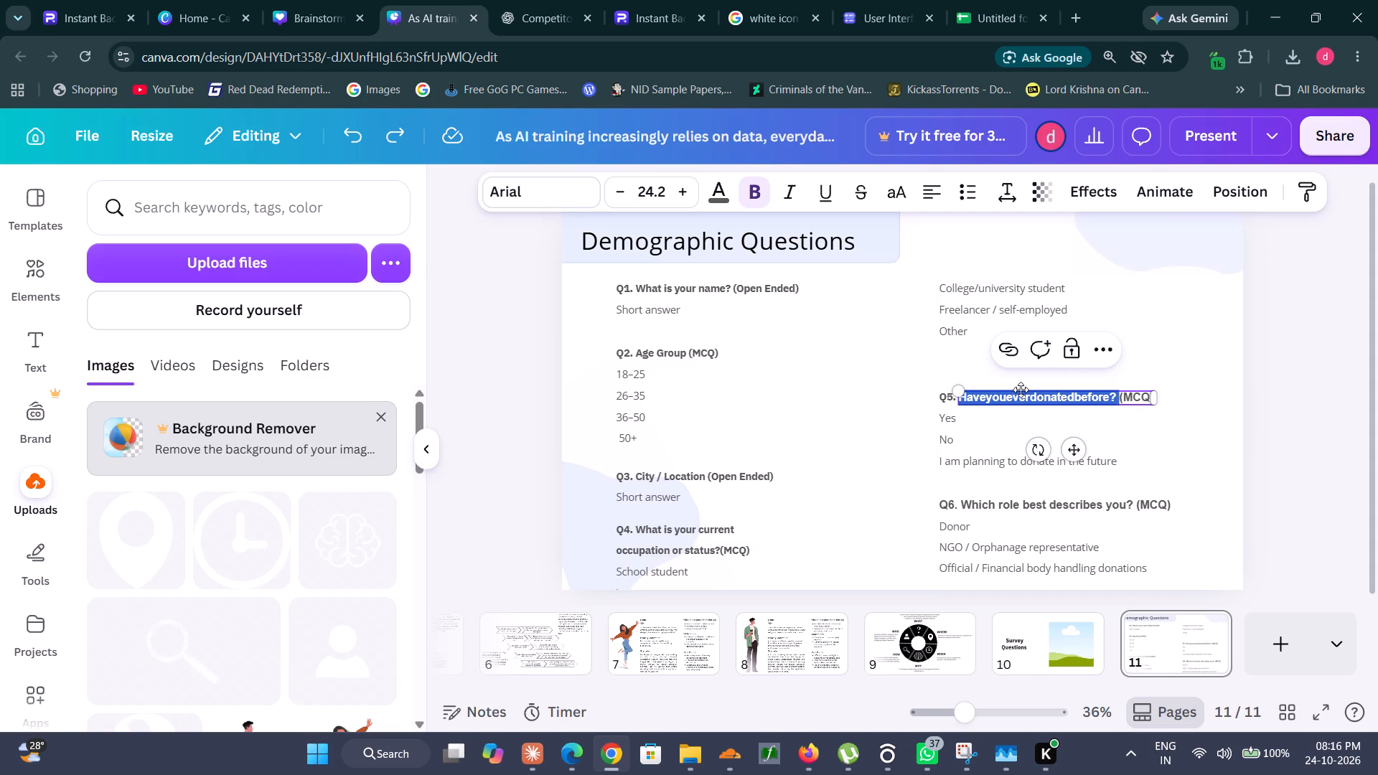
key(ctrl+v)
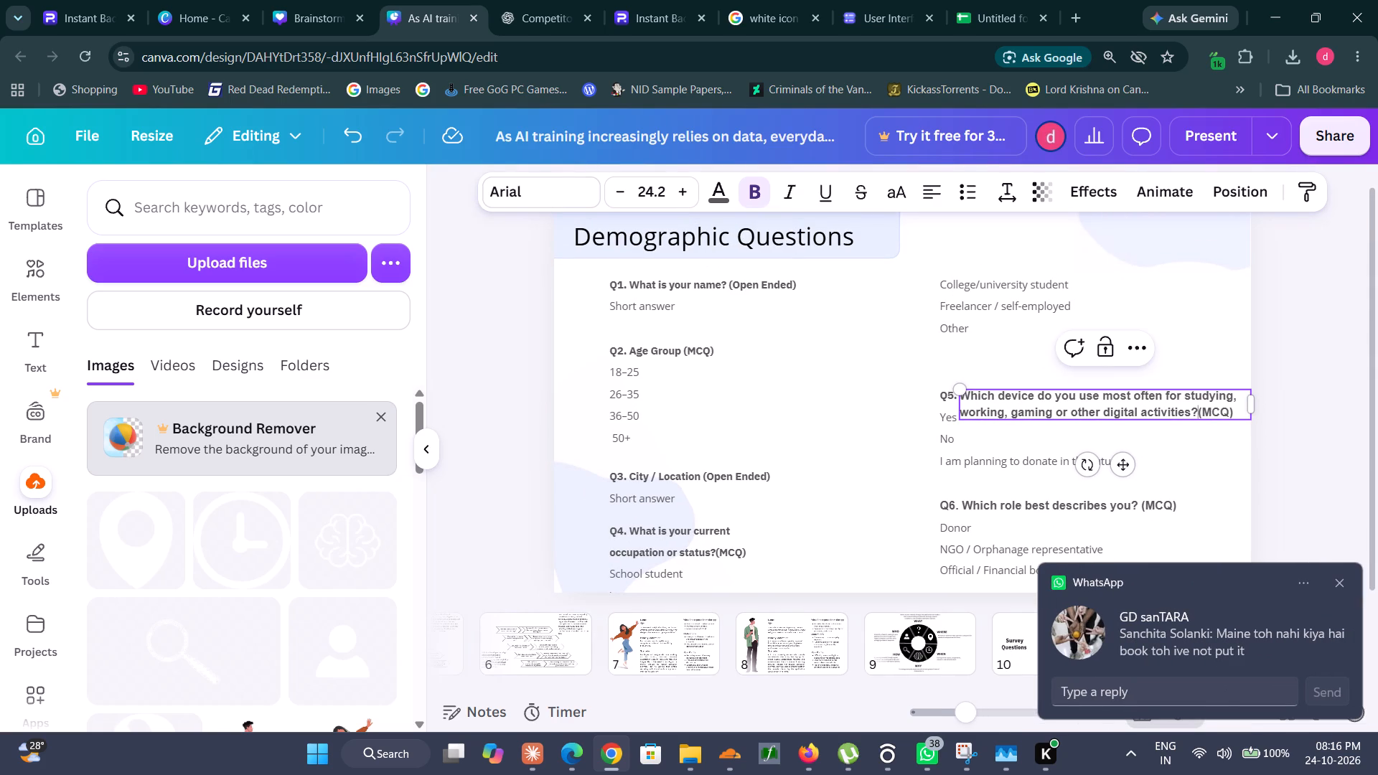
key(space)
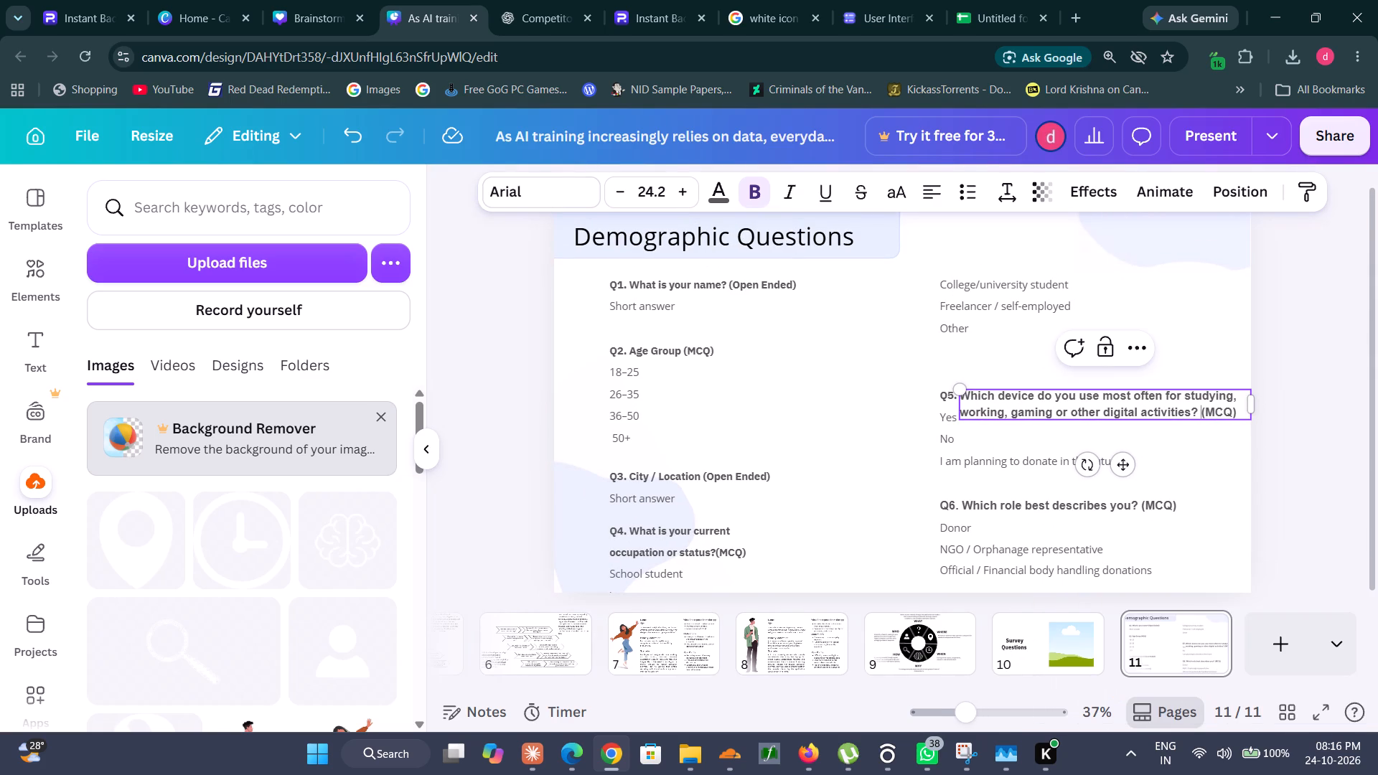
click(1284, 372)
Move the Q5 label and its question text together up, just below the "Other" option.
drag(923, 378, 975, 397)
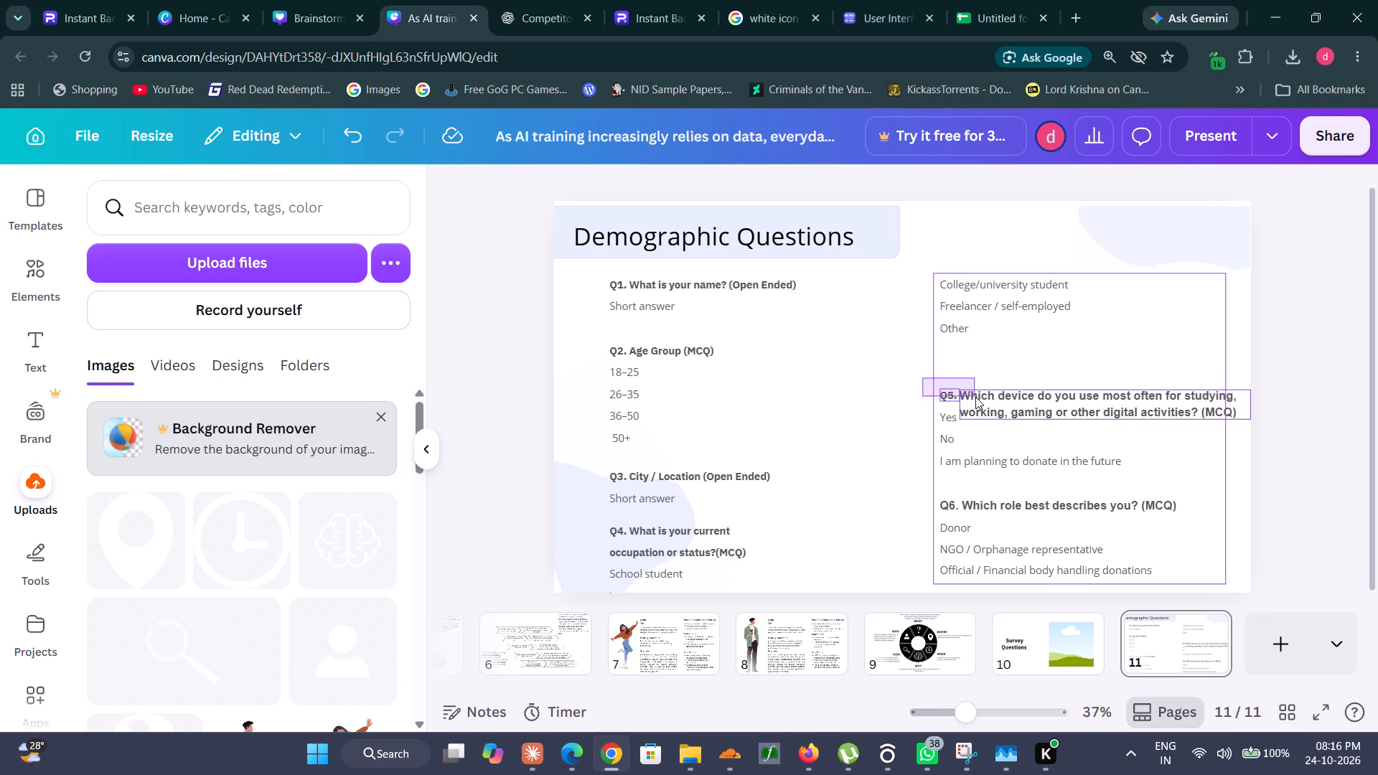
drag(975, 397, 988, 405)
drag(995, 405, 1052, 382)
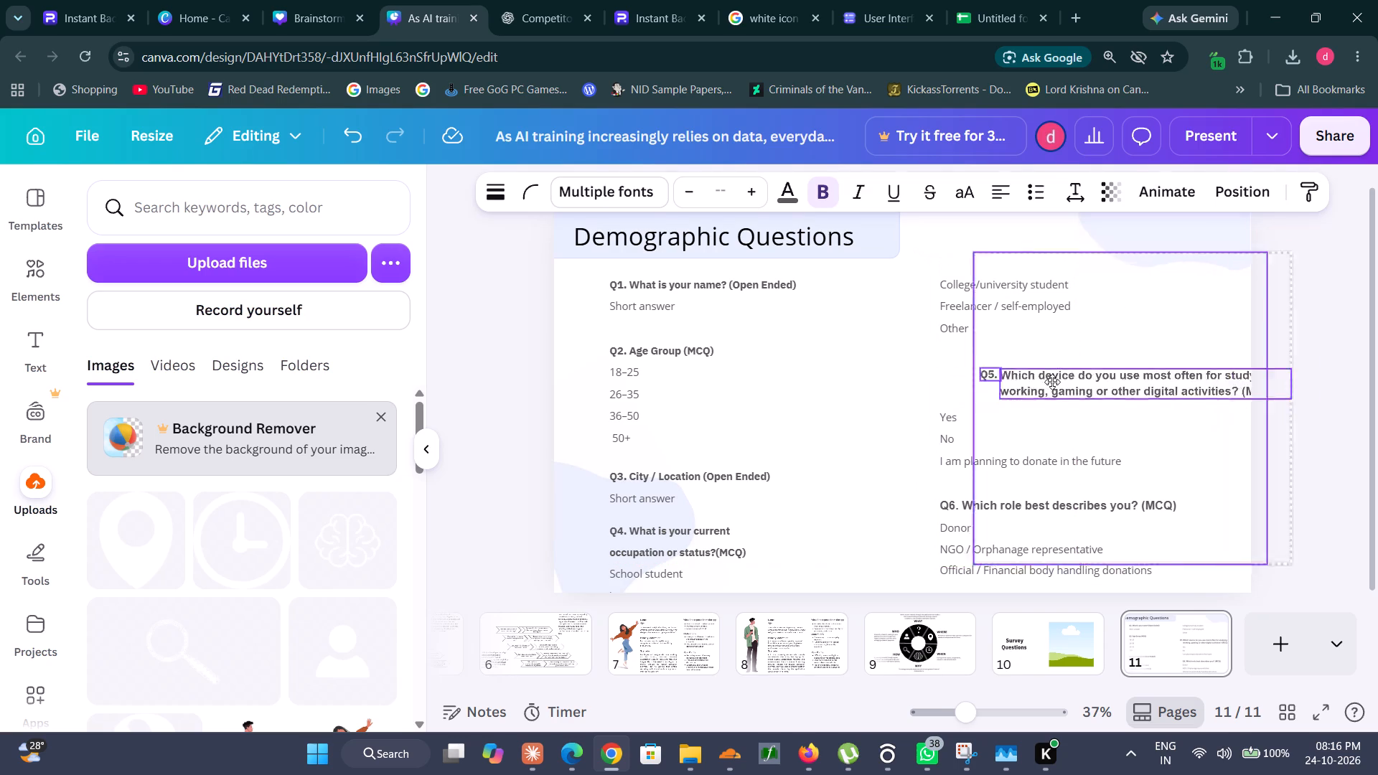
drag(1052, 382, 986, 376)
key(ctrl+z)
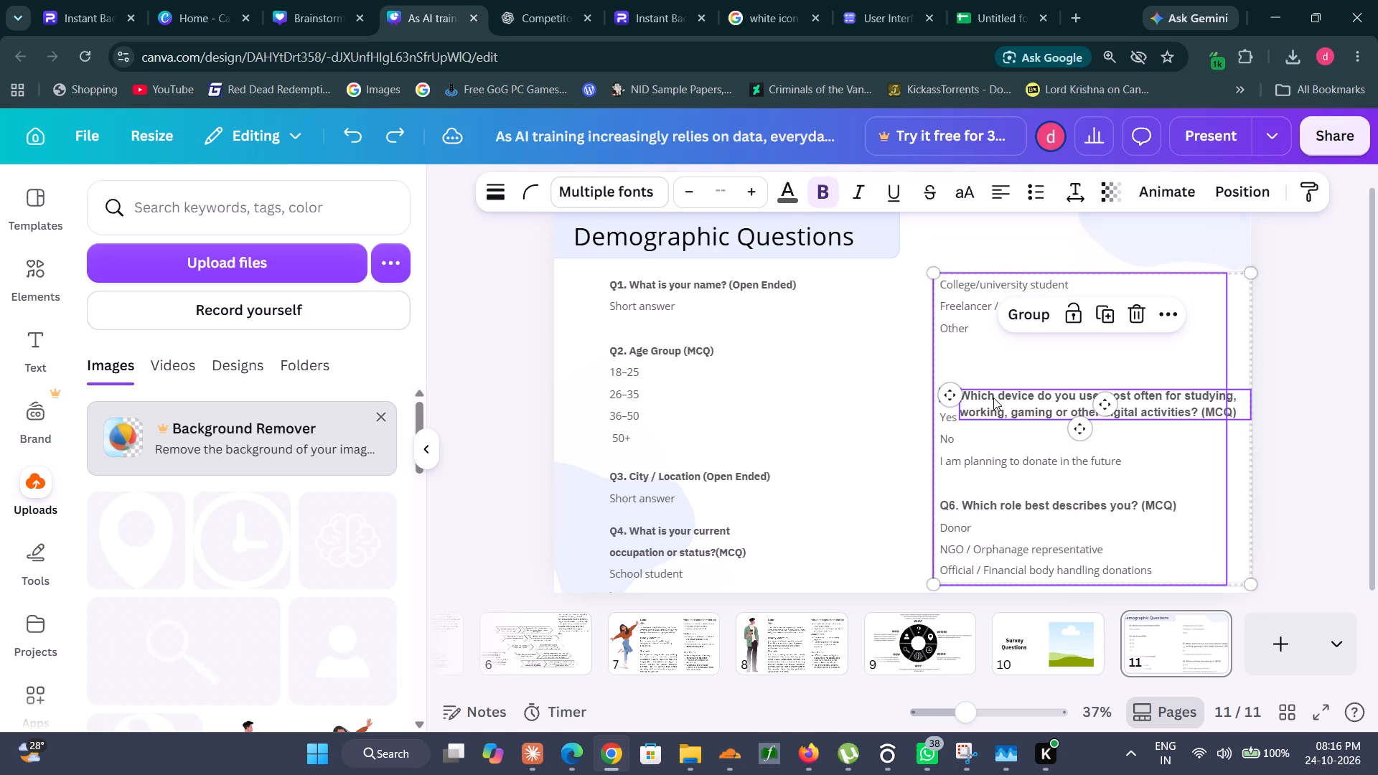
drag(993, 398, 987, 377)
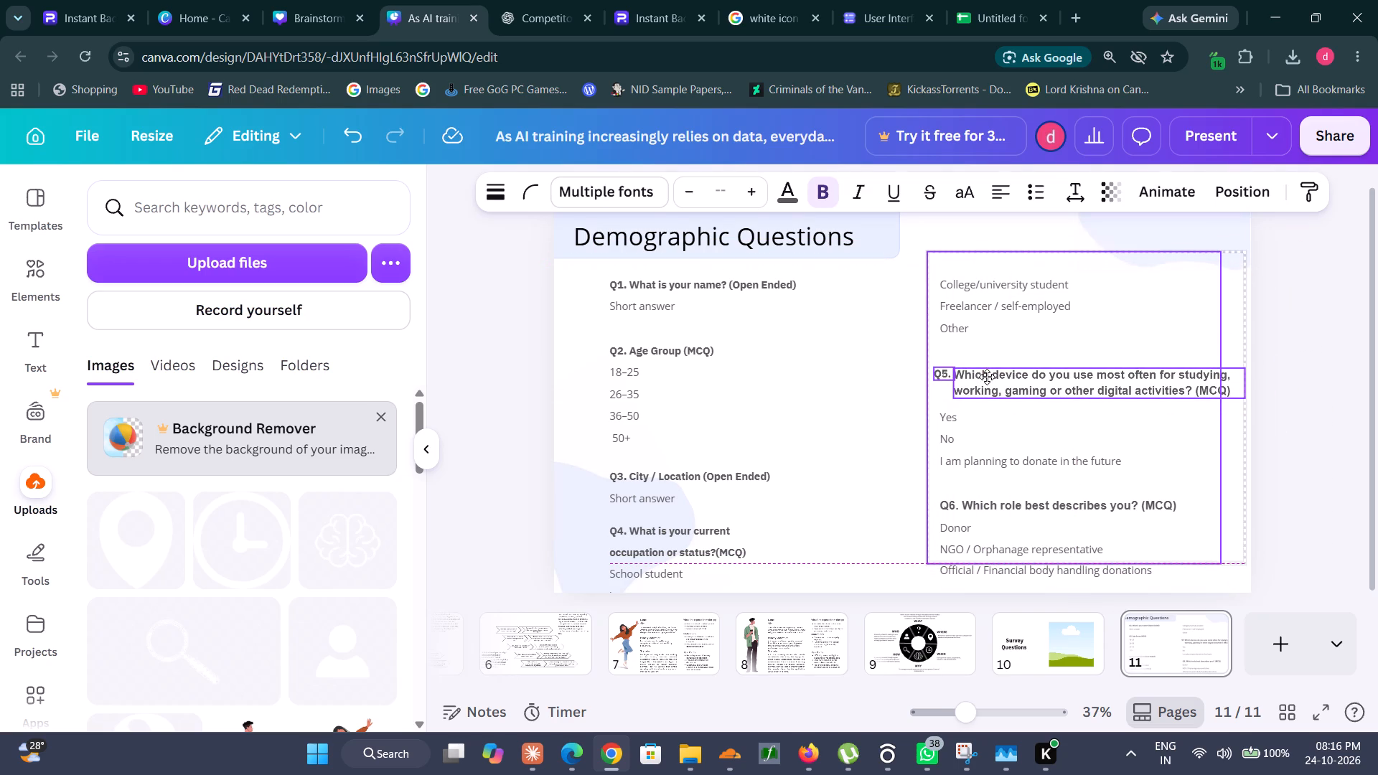
drag(987, 377, 987, 367)
click(1263, 380)
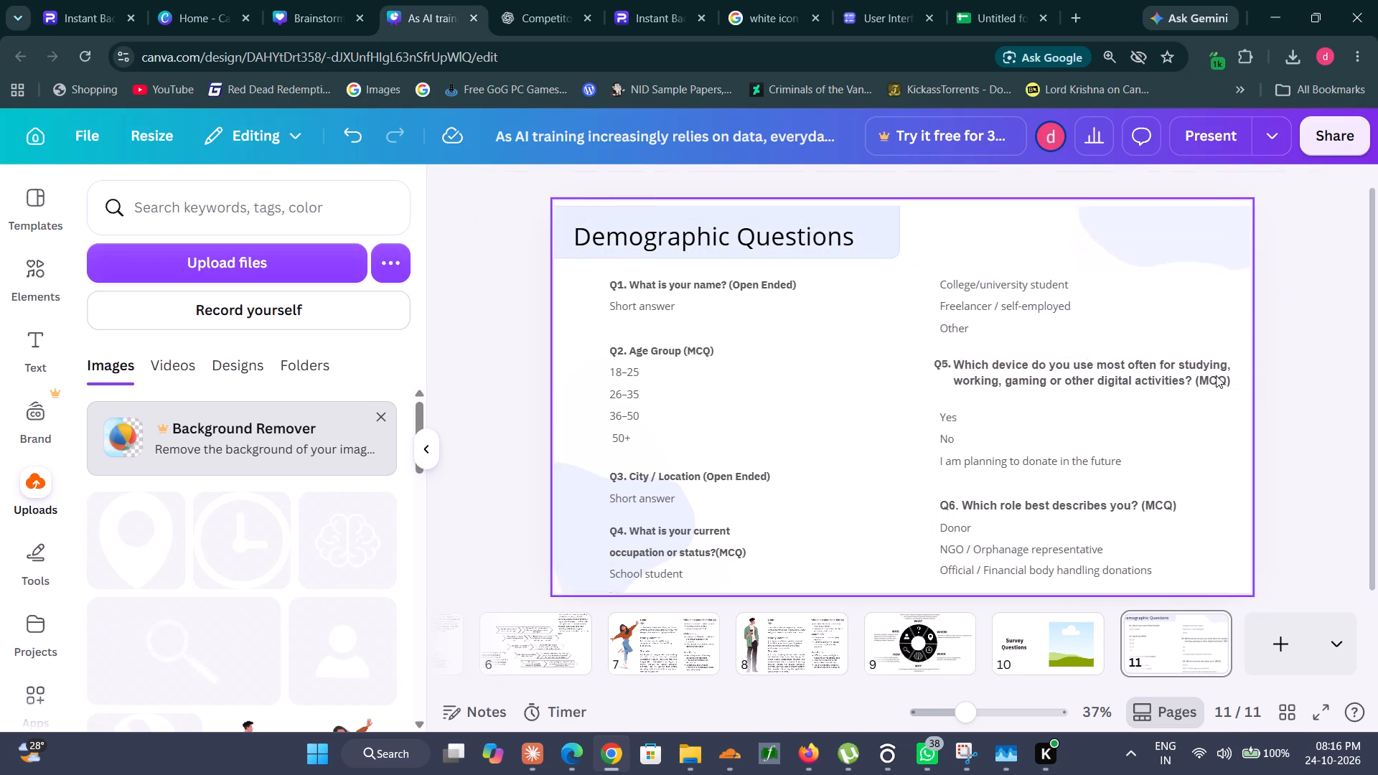
Narrow the Q5 question's text box so the question wraps onto three lines.
click(1216, 375)
drag(1248, 370, 1224, 378)
click(1296, 365)
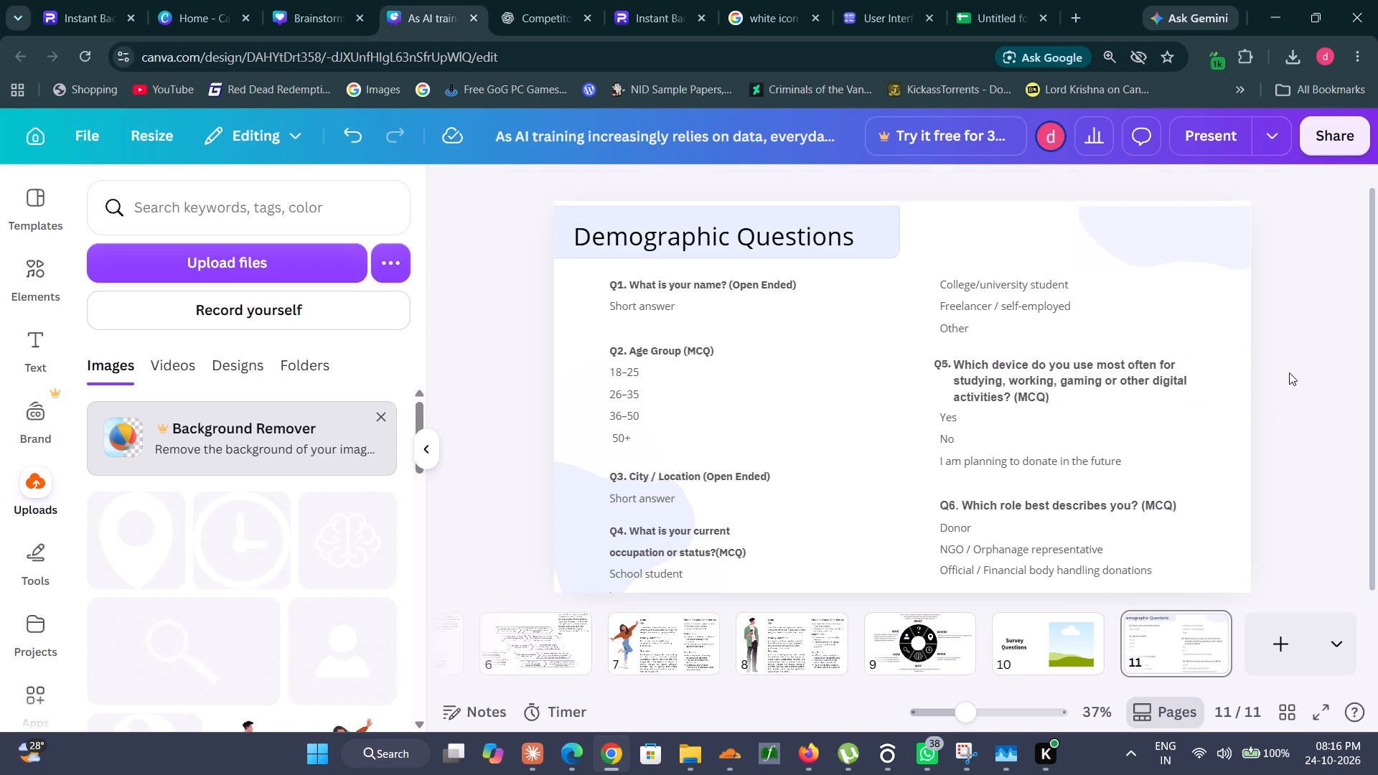
drag(925, 358, 975, 377)
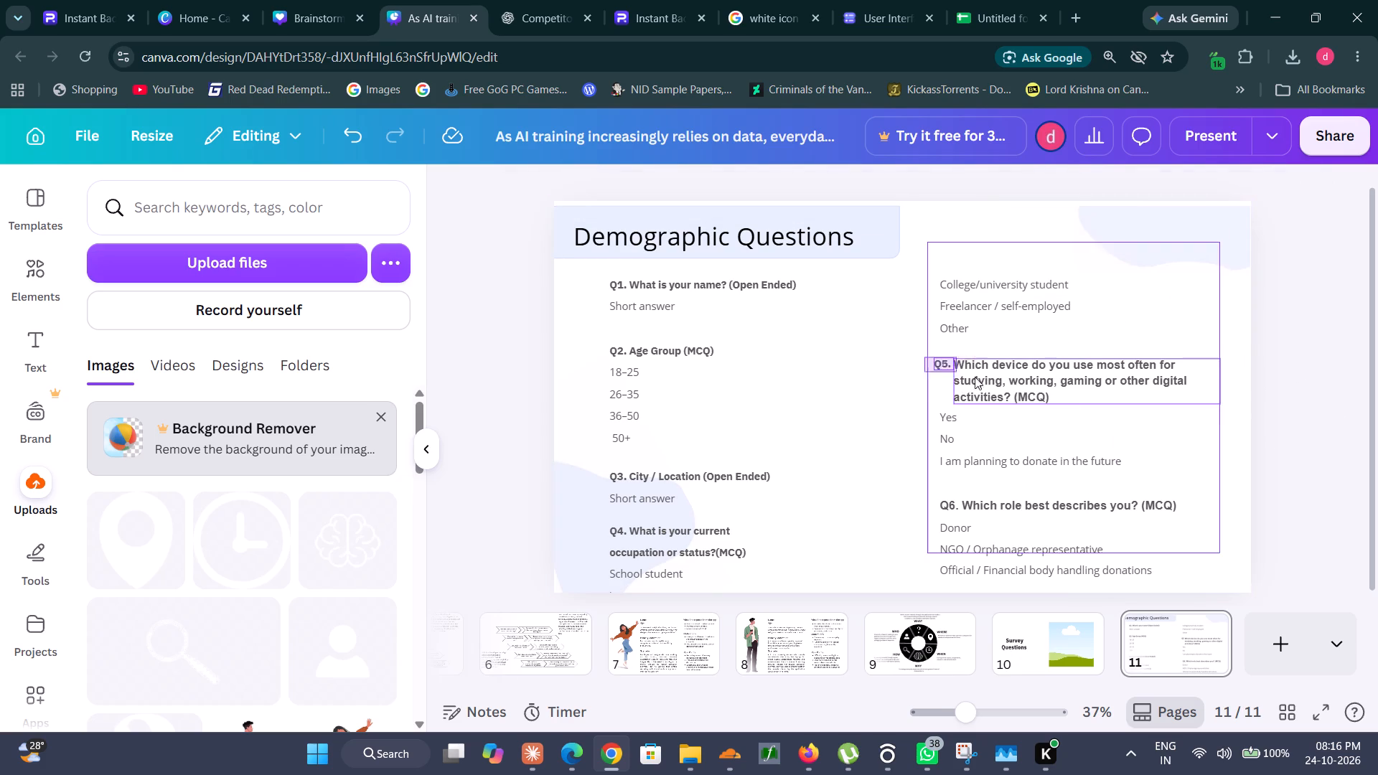
drag(975, 377, 985, 384)
click(1306, 349)
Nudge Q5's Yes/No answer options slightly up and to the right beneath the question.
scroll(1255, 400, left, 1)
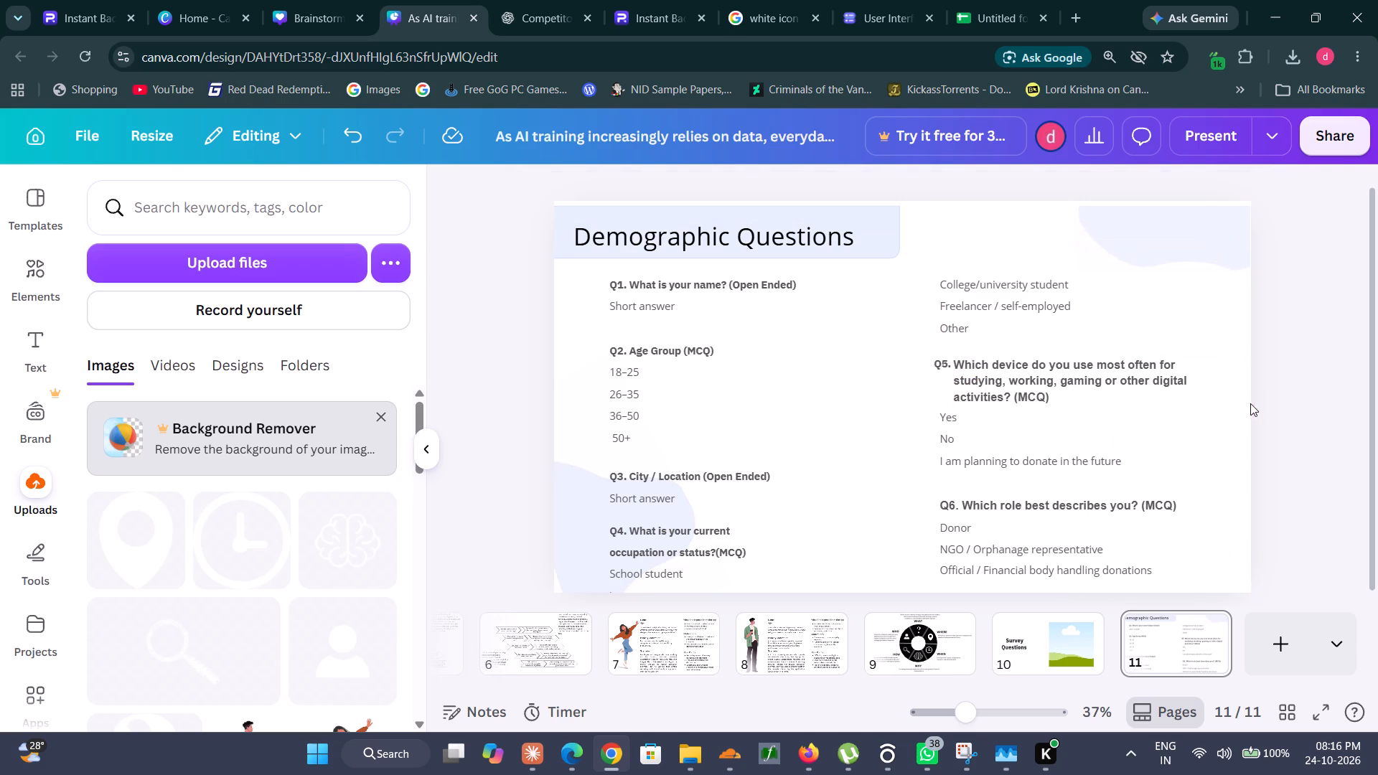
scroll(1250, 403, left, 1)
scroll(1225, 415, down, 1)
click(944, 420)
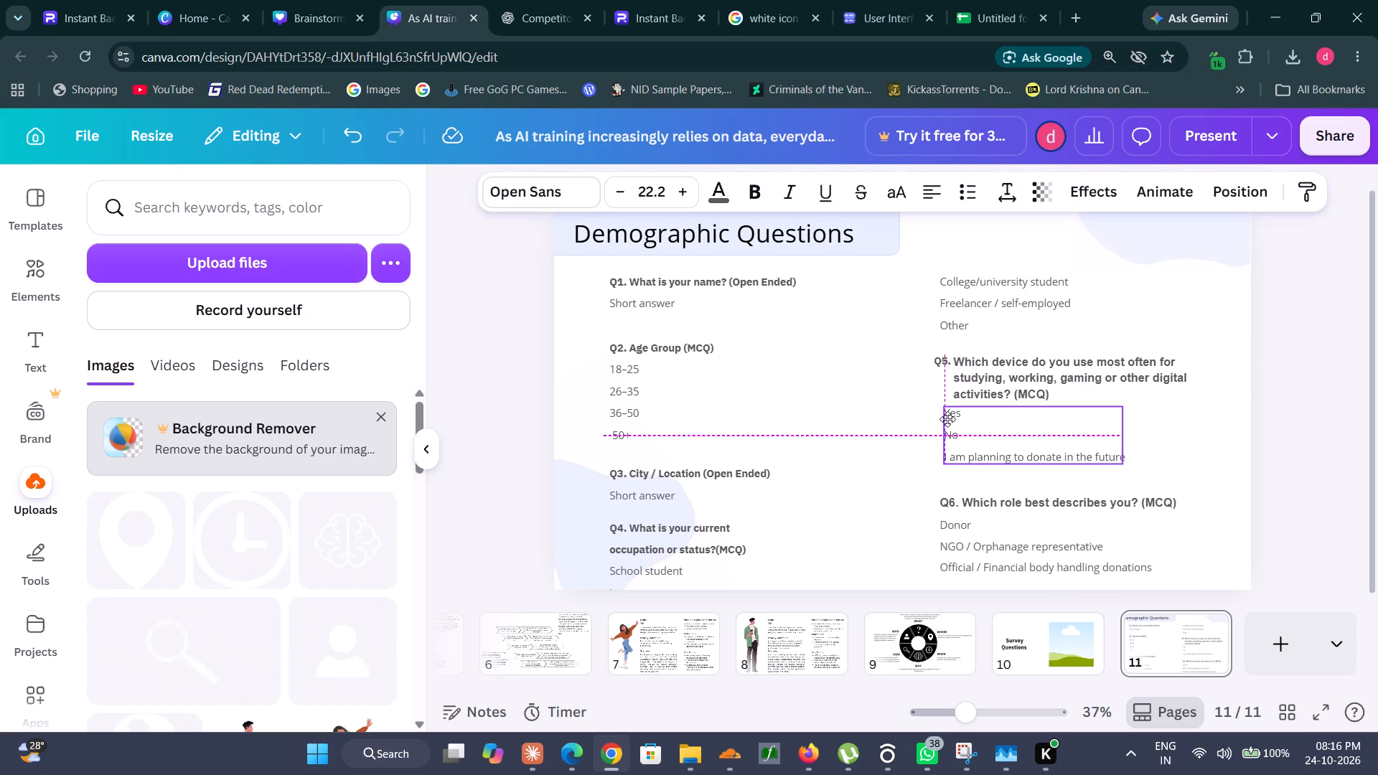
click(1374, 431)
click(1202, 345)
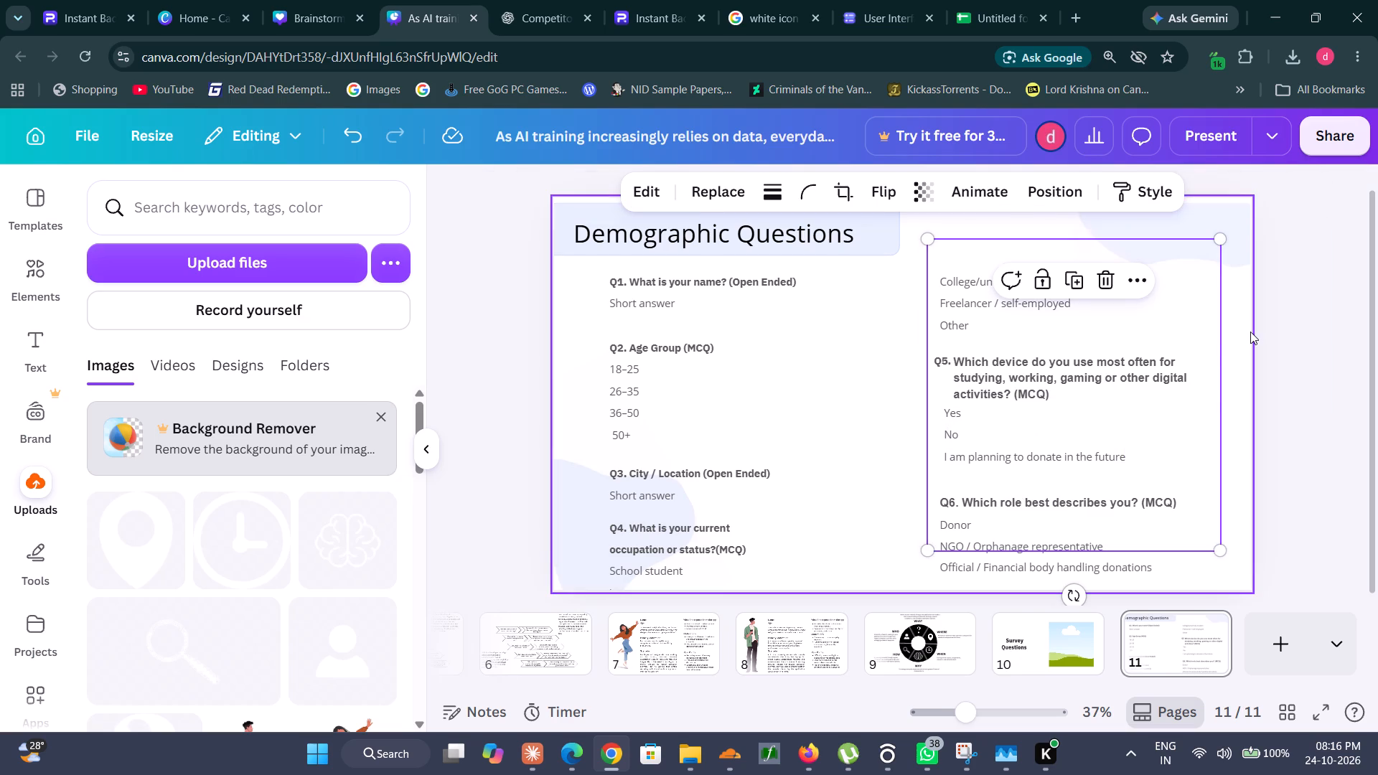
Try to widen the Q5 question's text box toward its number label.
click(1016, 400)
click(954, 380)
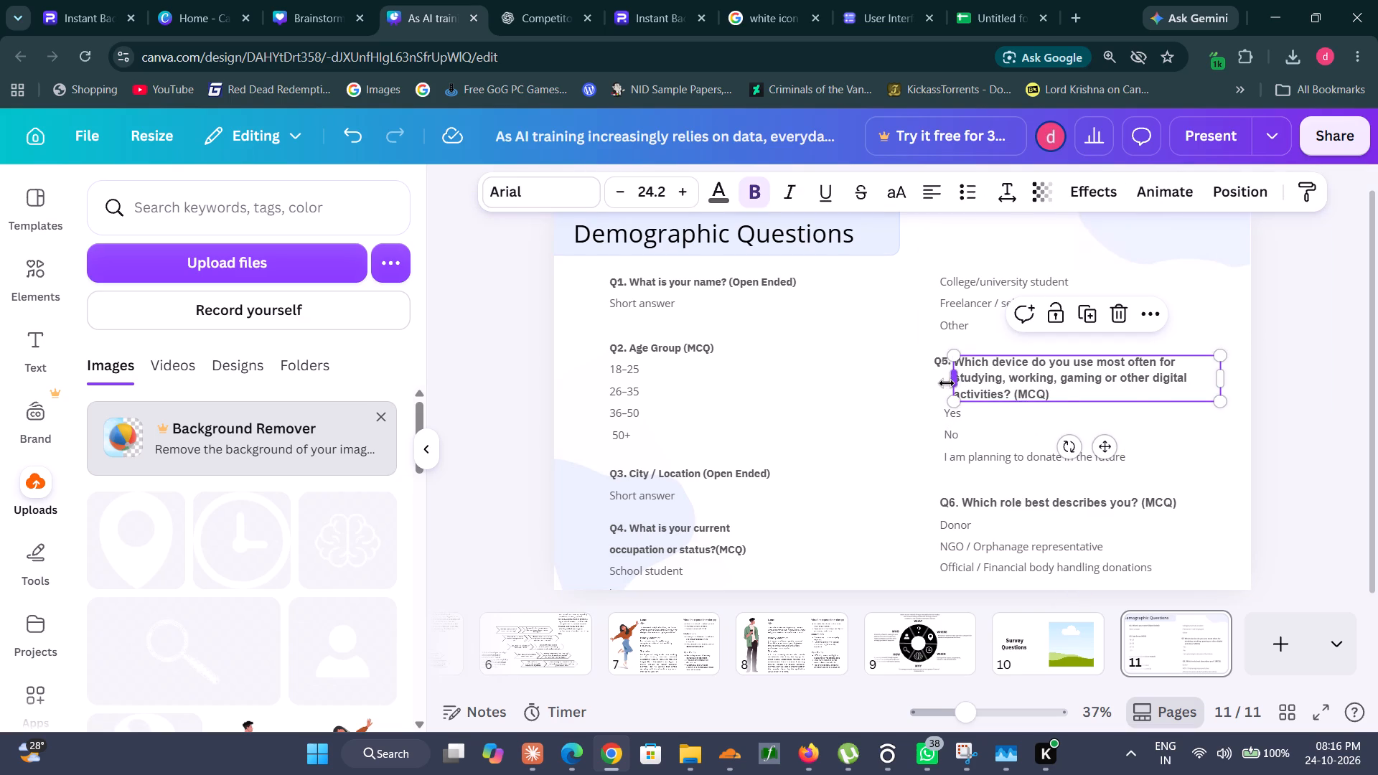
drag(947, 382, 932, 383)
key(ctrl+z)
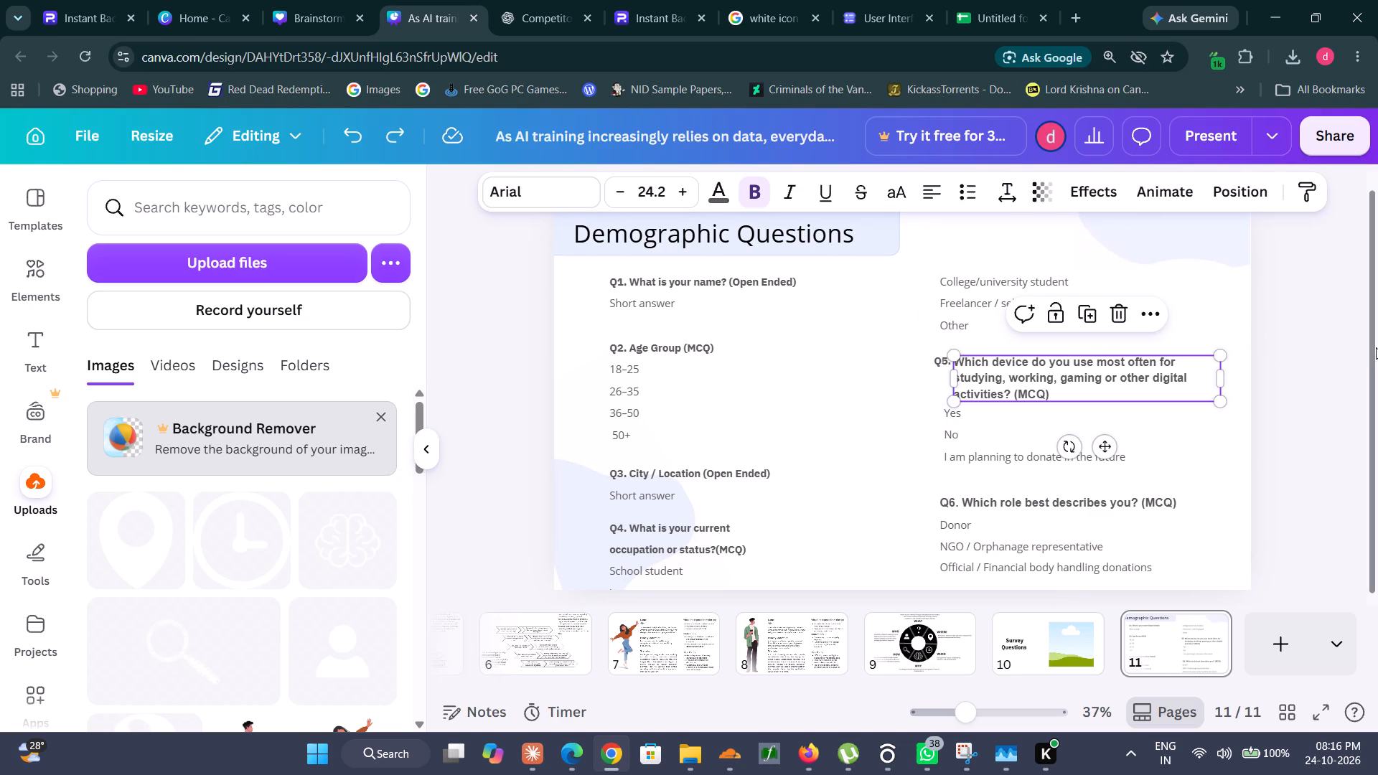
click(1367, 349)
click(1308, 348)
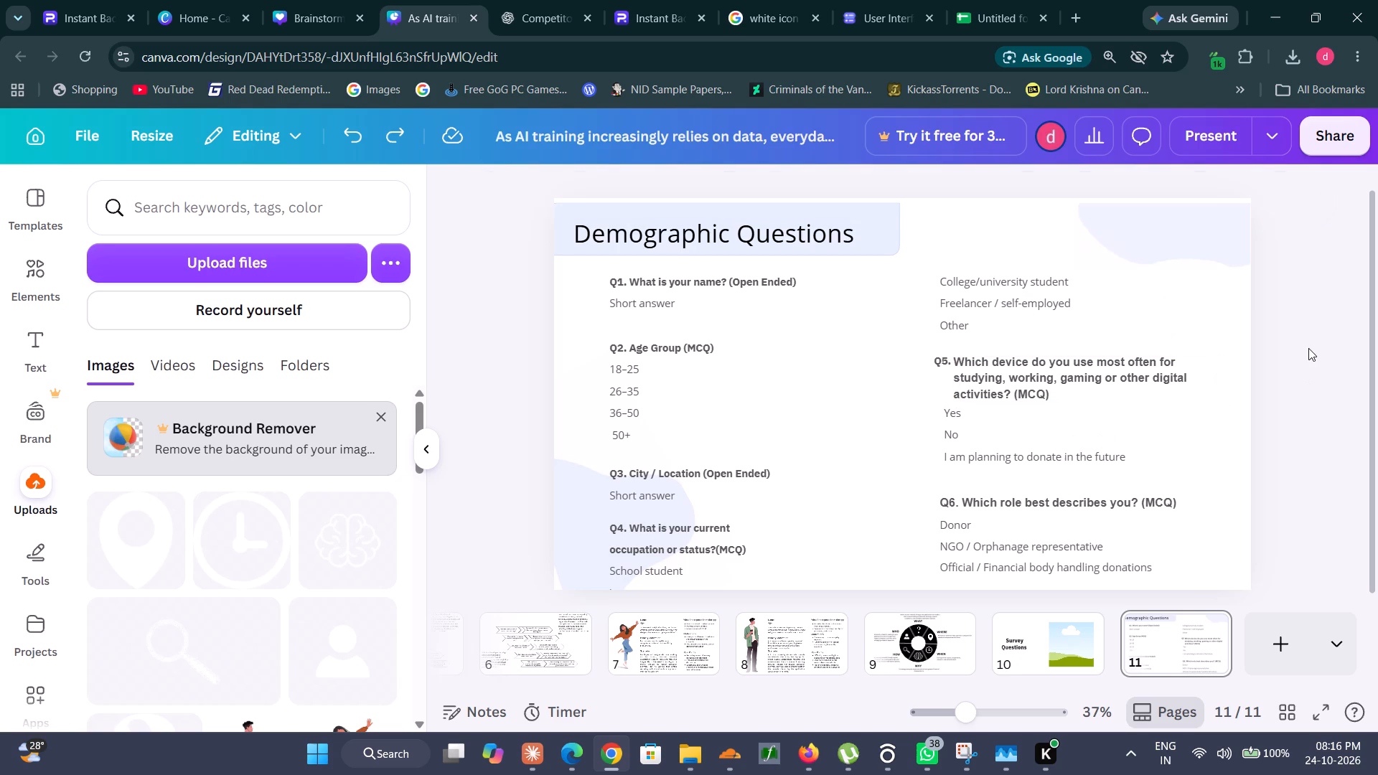
Align Q5's answer options with the left edge of the question text, leaving a small gap below it.
drag(978, 420, 988, 419)
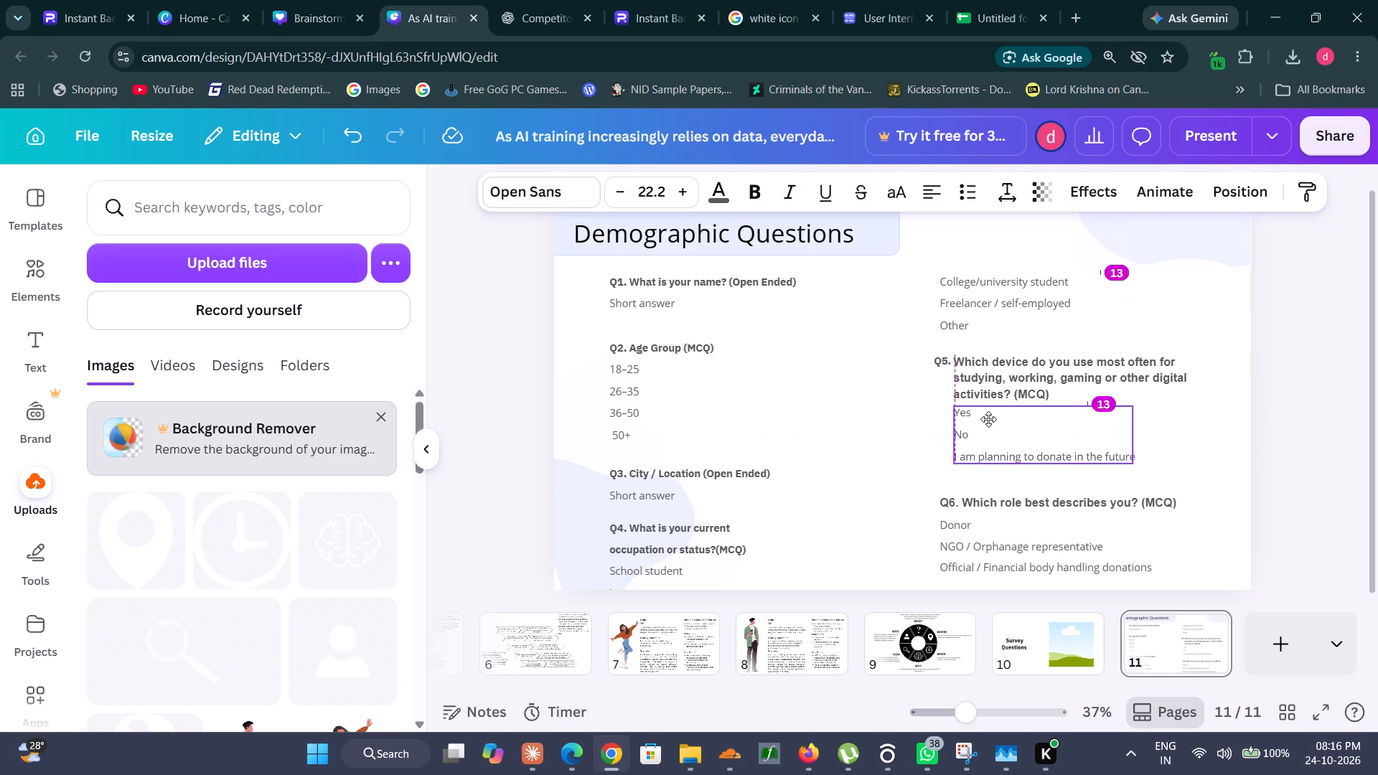
drag(988, 419, 989, 423)
click(1293, 380)
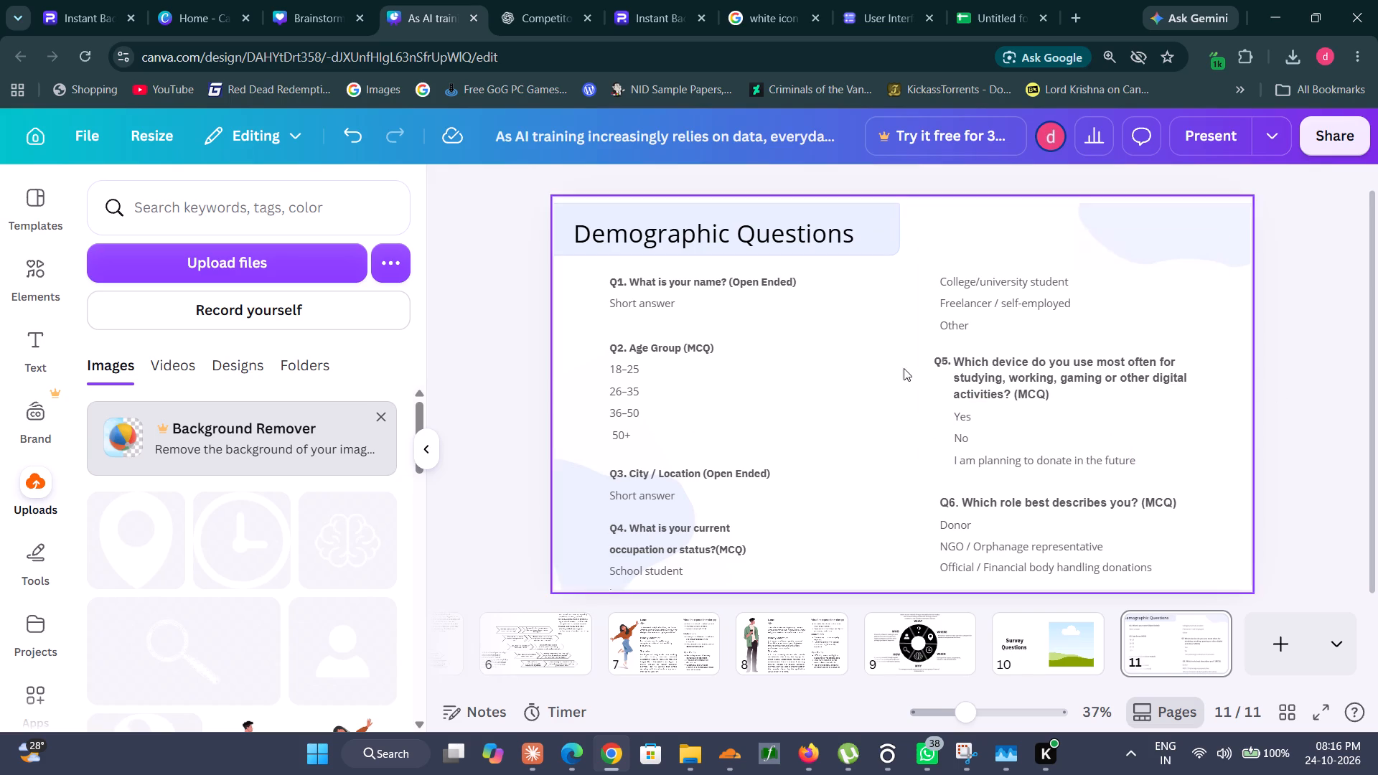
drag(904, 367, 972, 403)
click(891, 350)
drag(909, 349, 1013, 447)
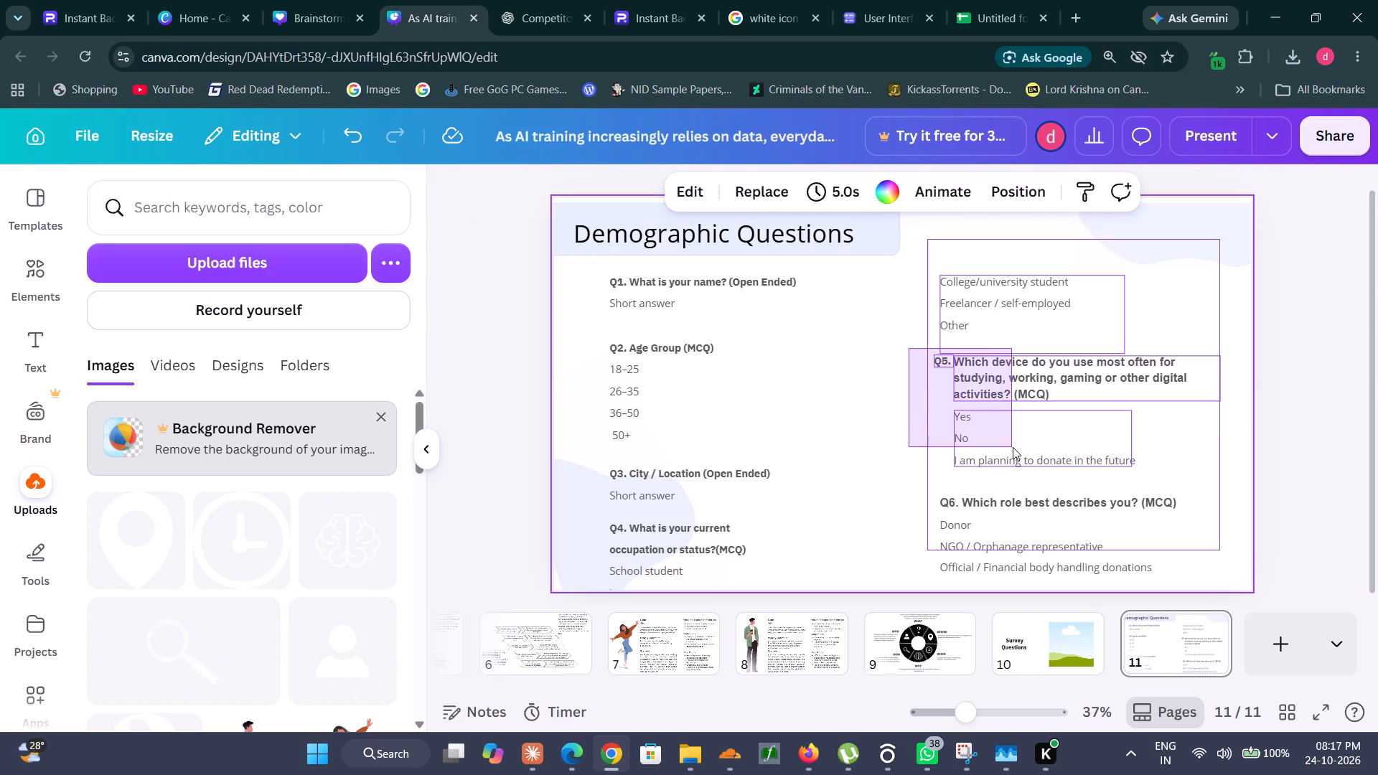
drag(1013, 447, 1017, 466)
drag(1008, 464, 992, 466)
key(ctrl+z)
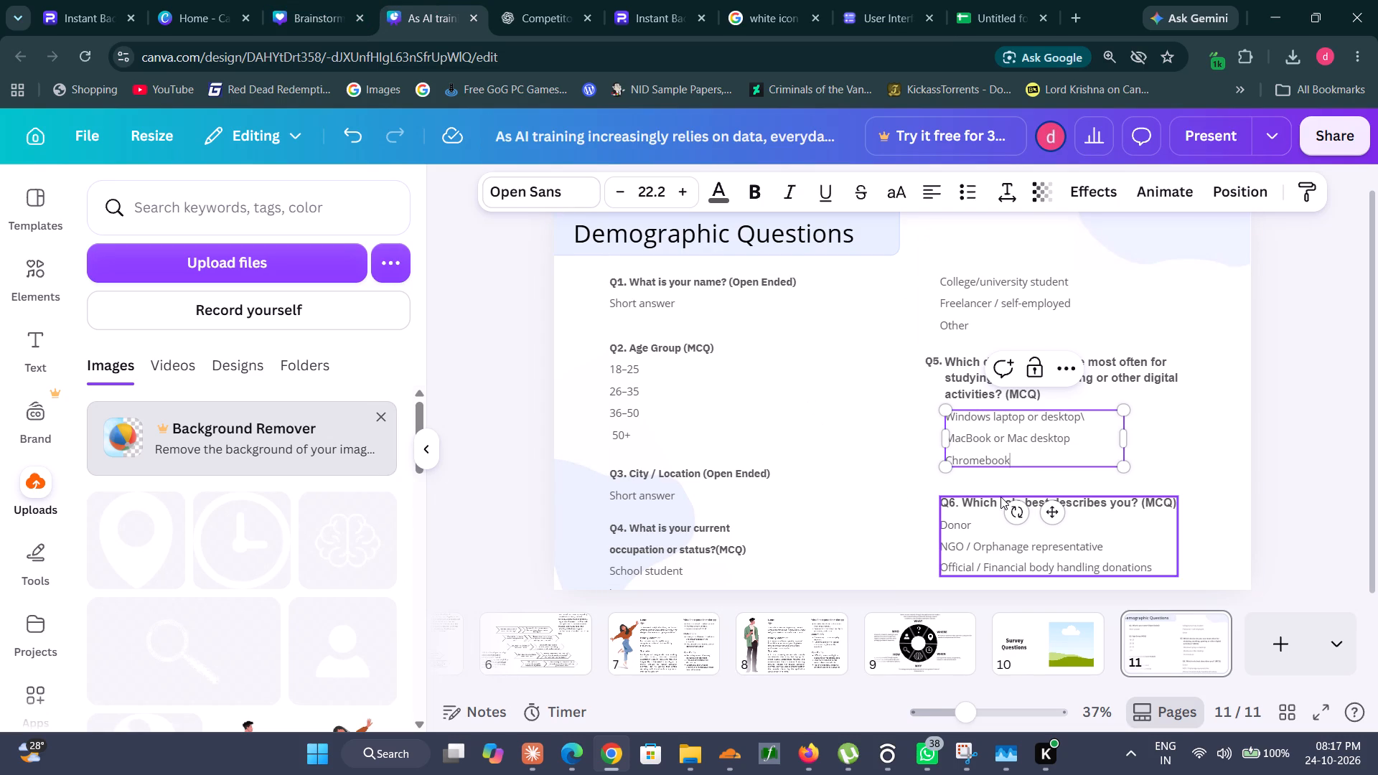
key(Return)
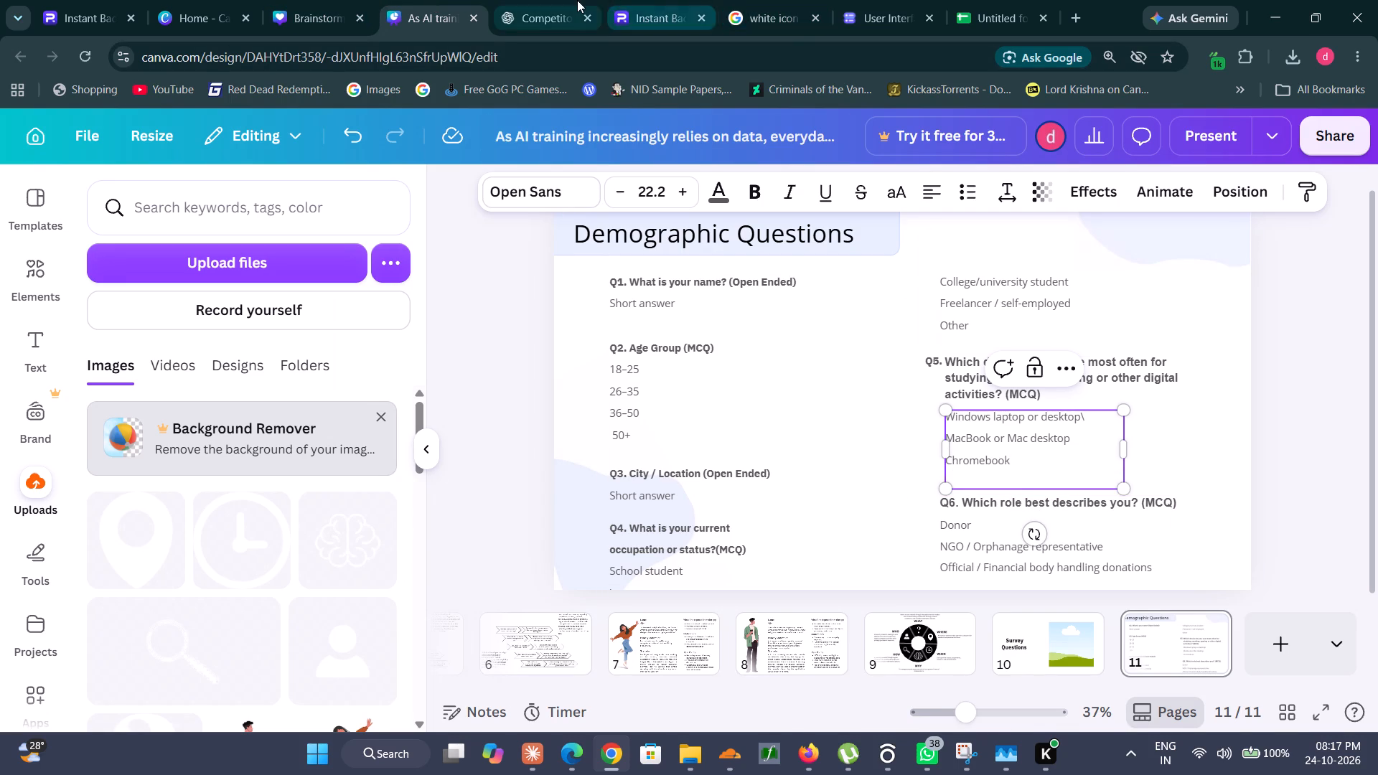
click(577, 0)
click(719, 0)
click(889, 0)
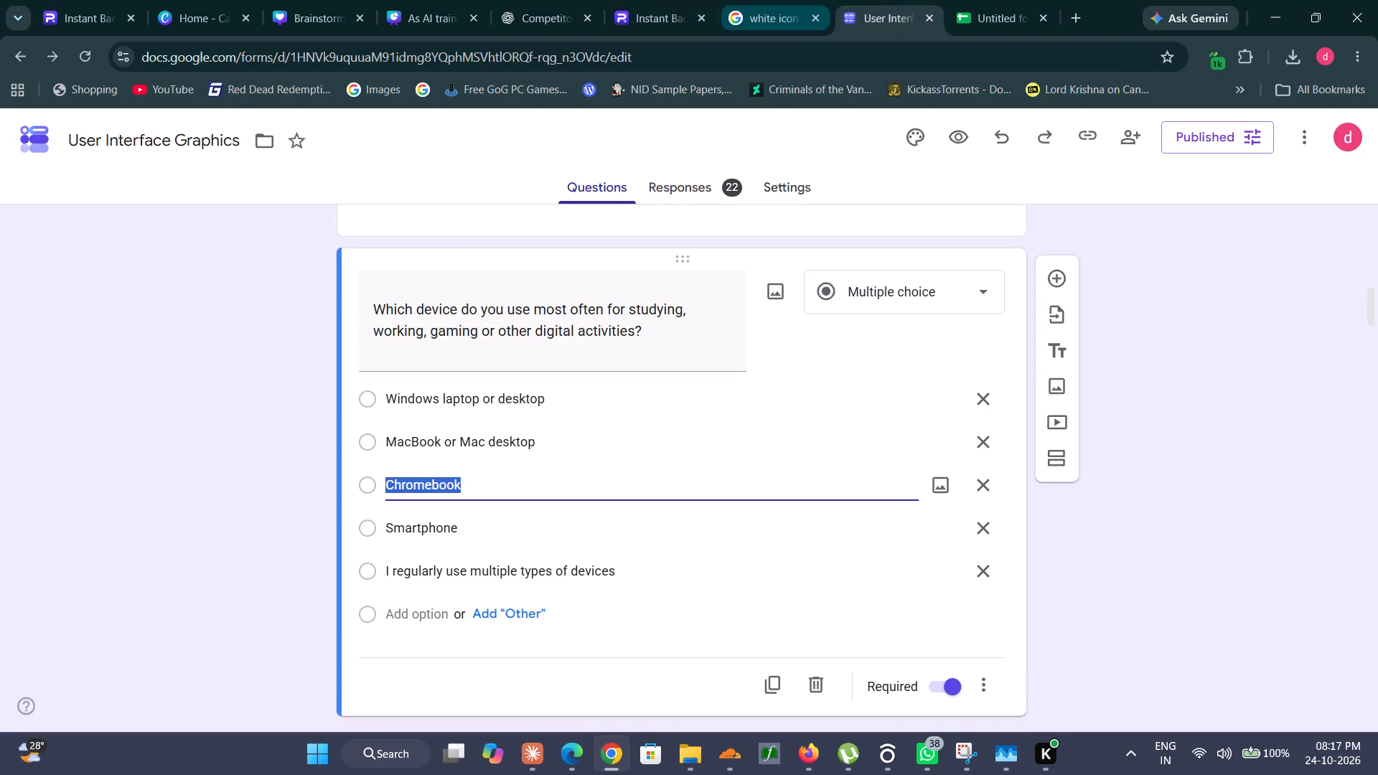
double_click(420, 532)
key(ctrl+c)
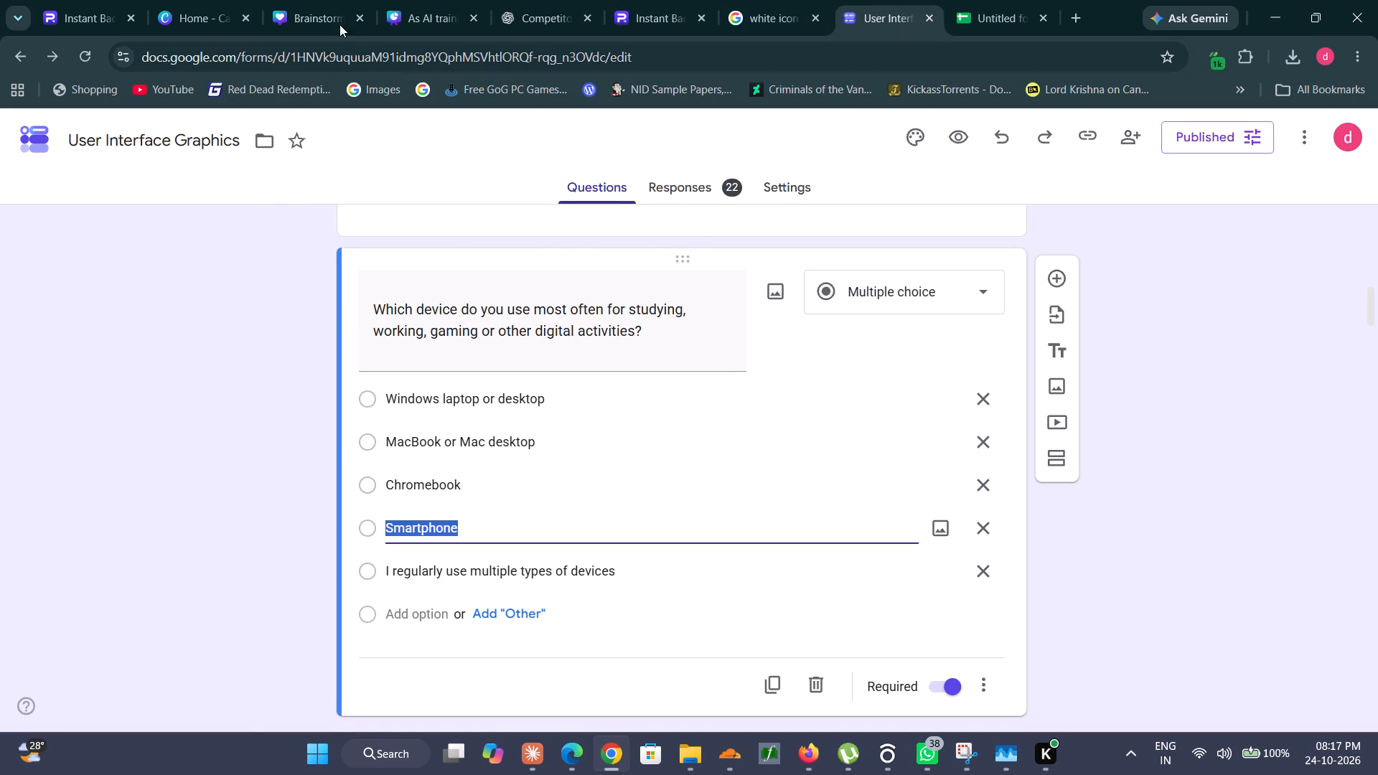
click(479, 0)
key(ctrl+v)
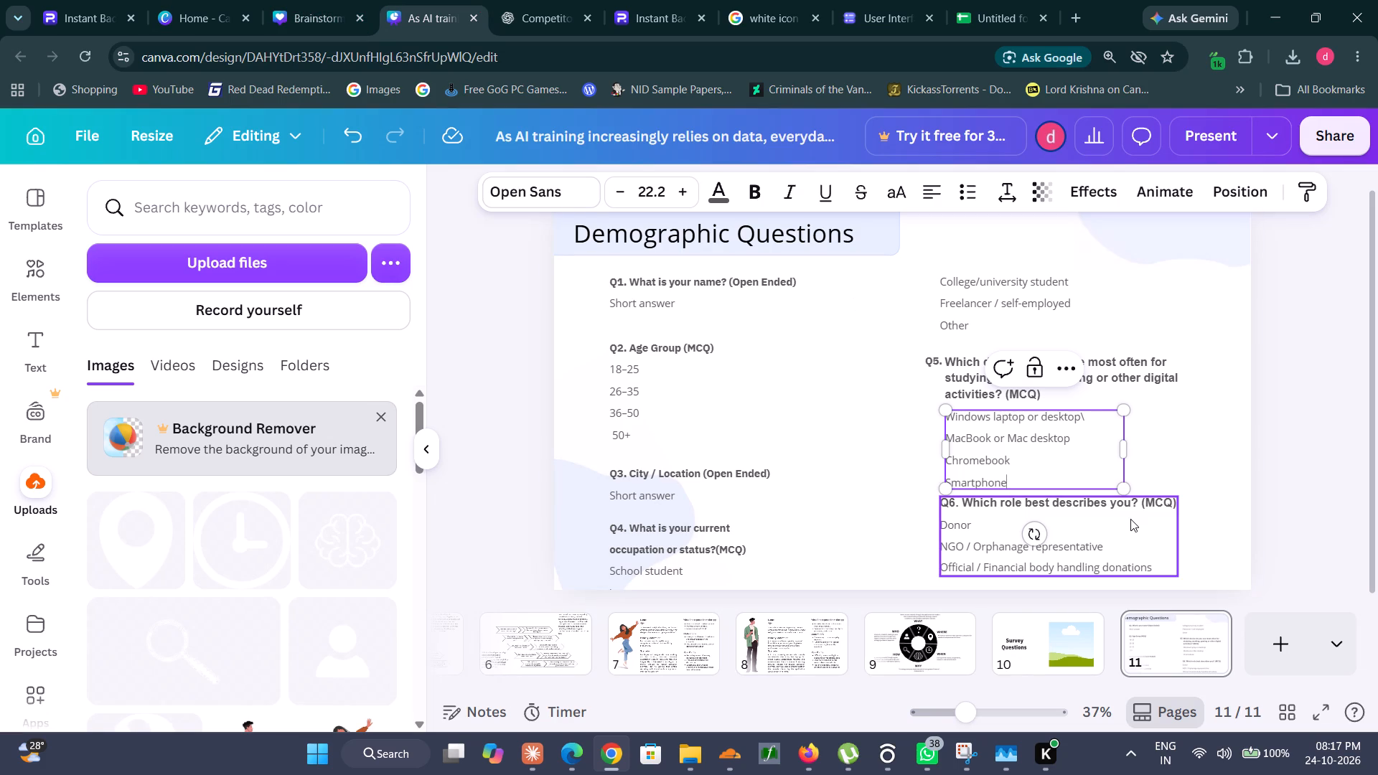
click(1377, 418)
click(1274, 349)
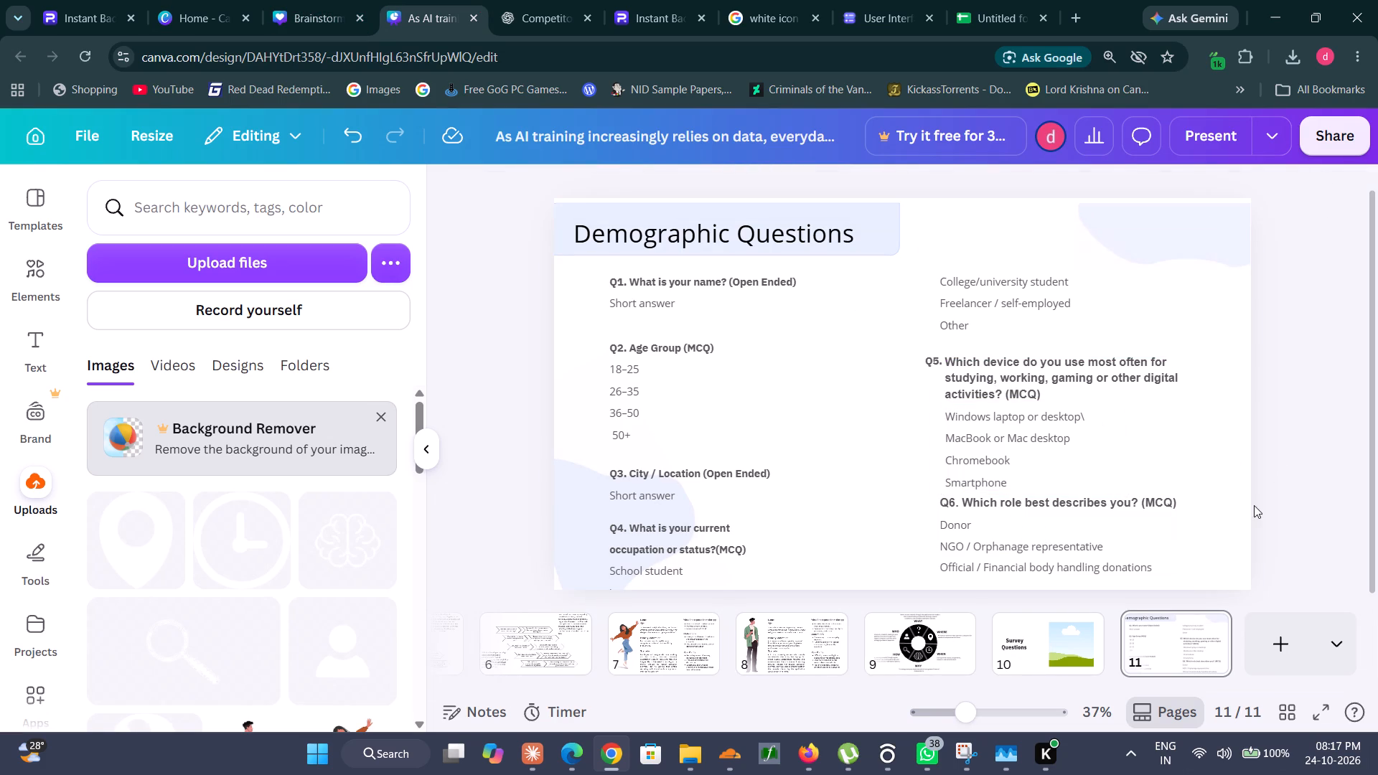
Move the Q5 label, question and answer options together slightly upward, widening the gap above Q6.
click(929, 363)
shift+click(971, 376)
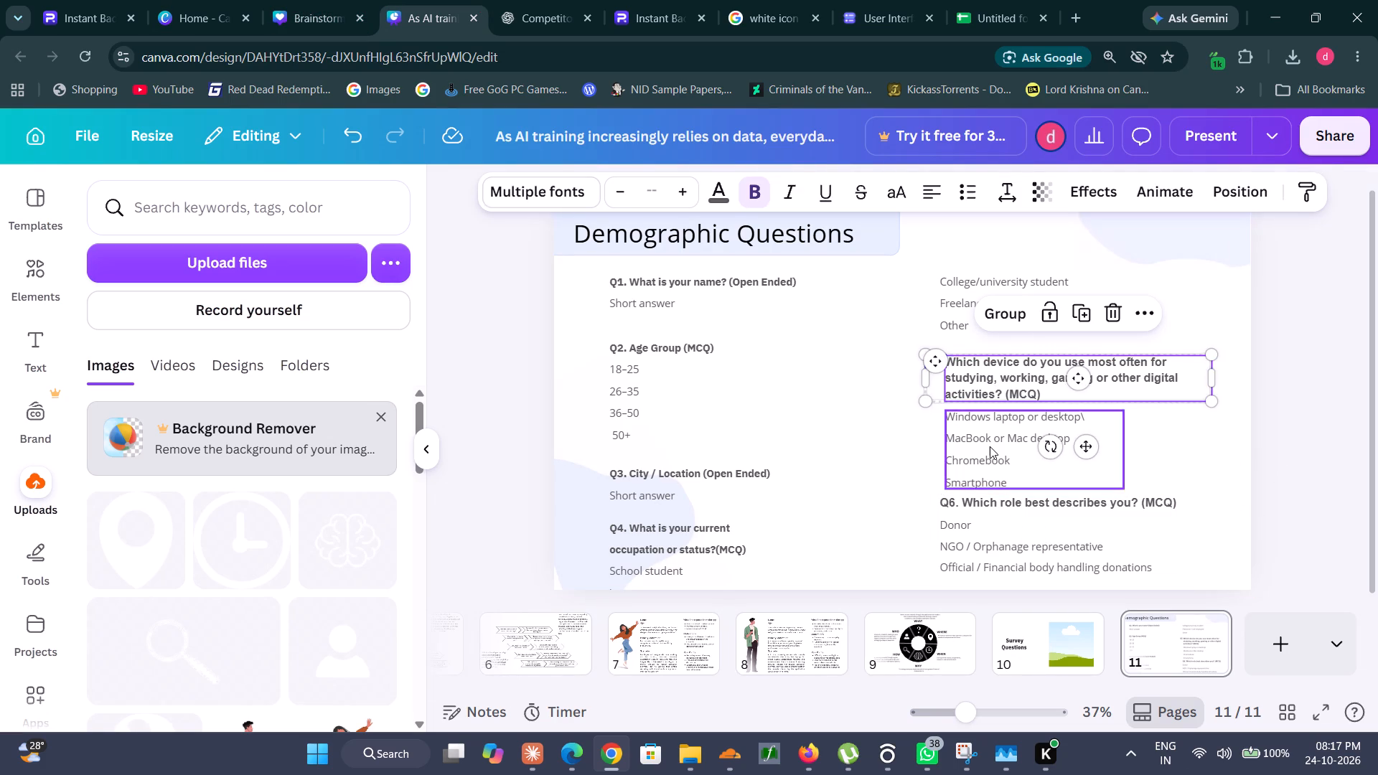
shift+click(990, 446)
drag(1000, 382, 998, 374)
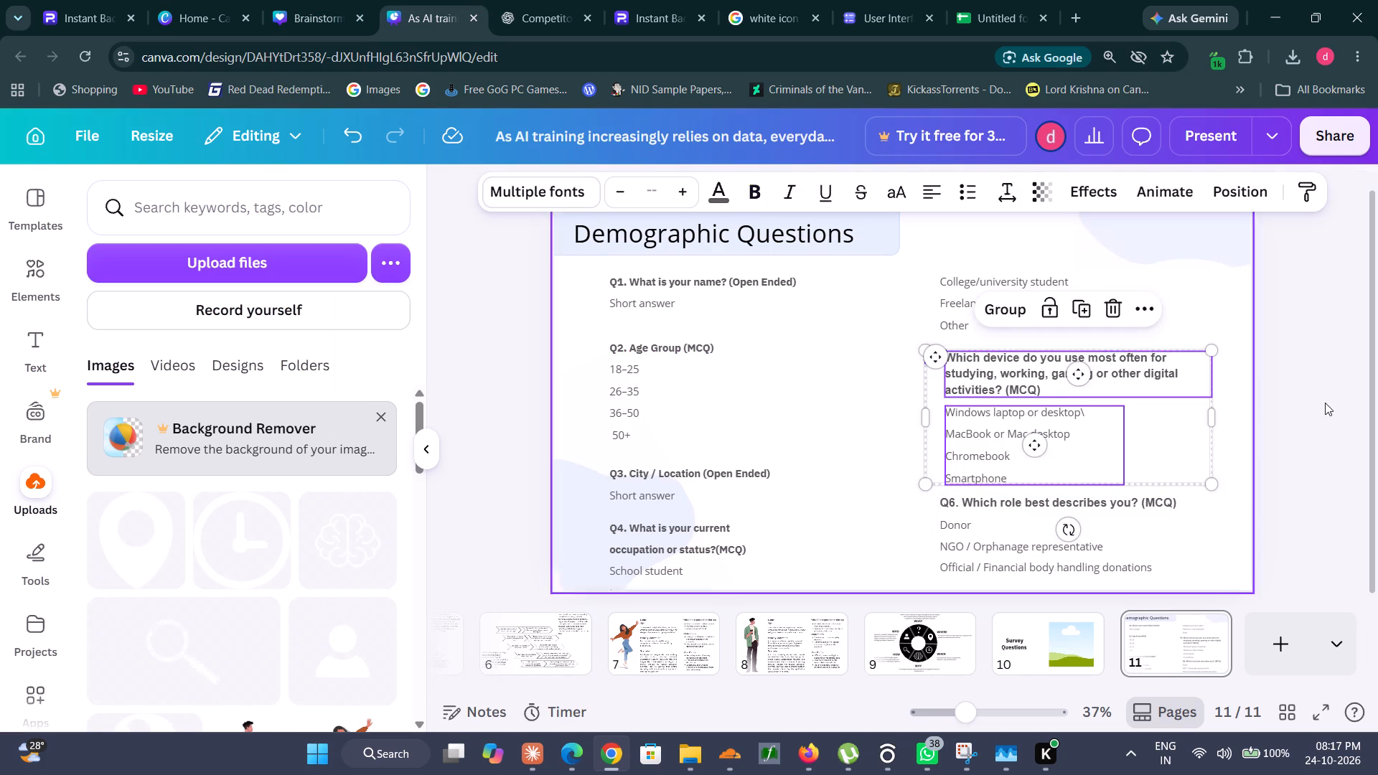
click(1325, 403)
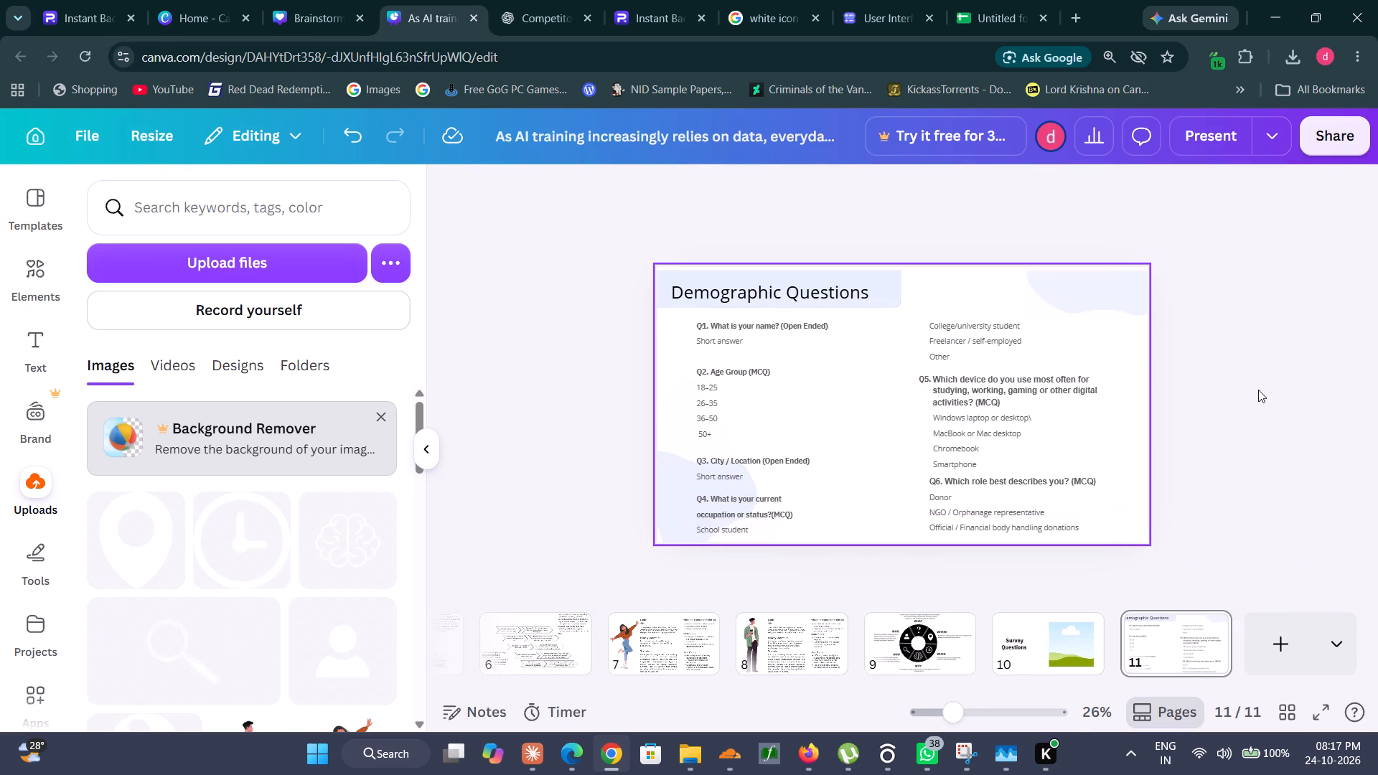
Replace Q6's question wording with the Google Form's "On an average day, how much time do you spend using a laptop or desktop?", keeping "(MCQ)".
click(624, 0)
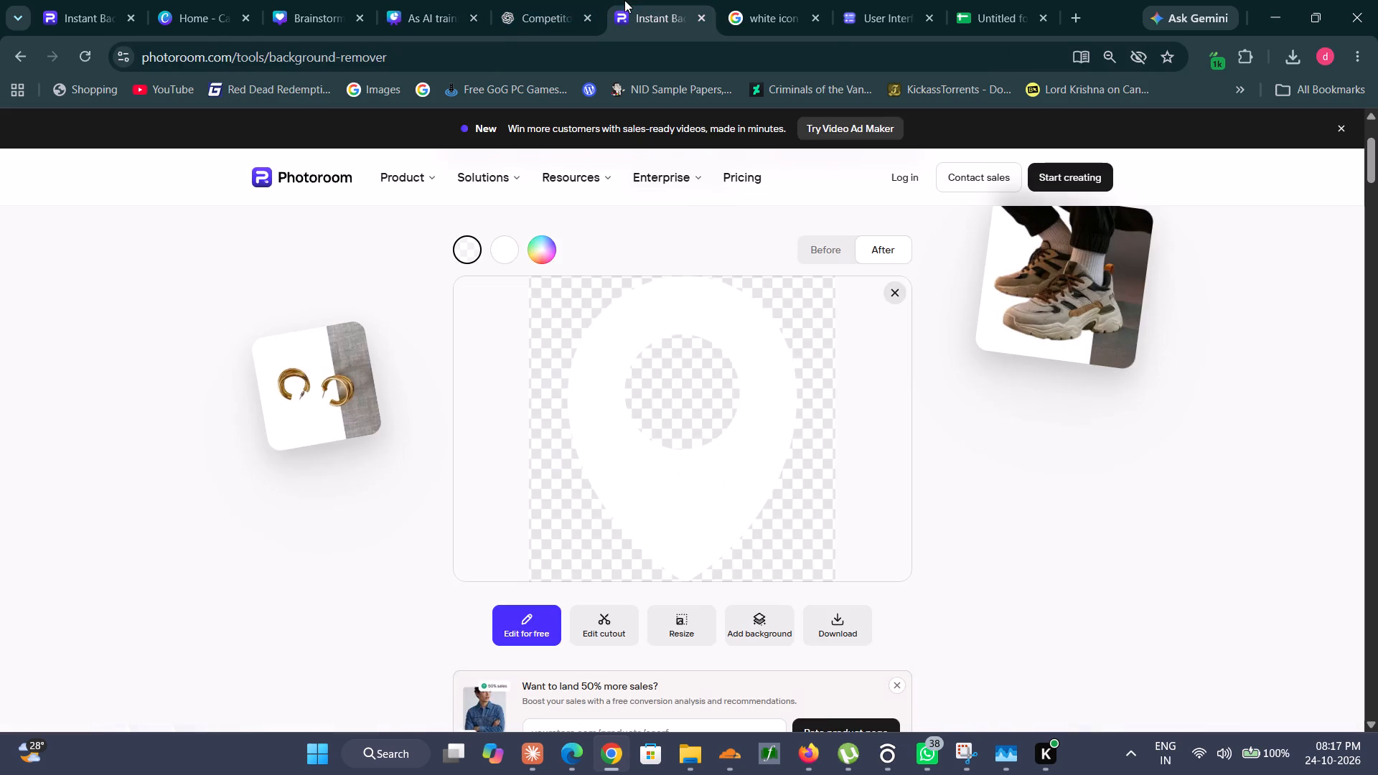
click(805, 0)
click(904, 0)
scroll(662, 352, down, 4)
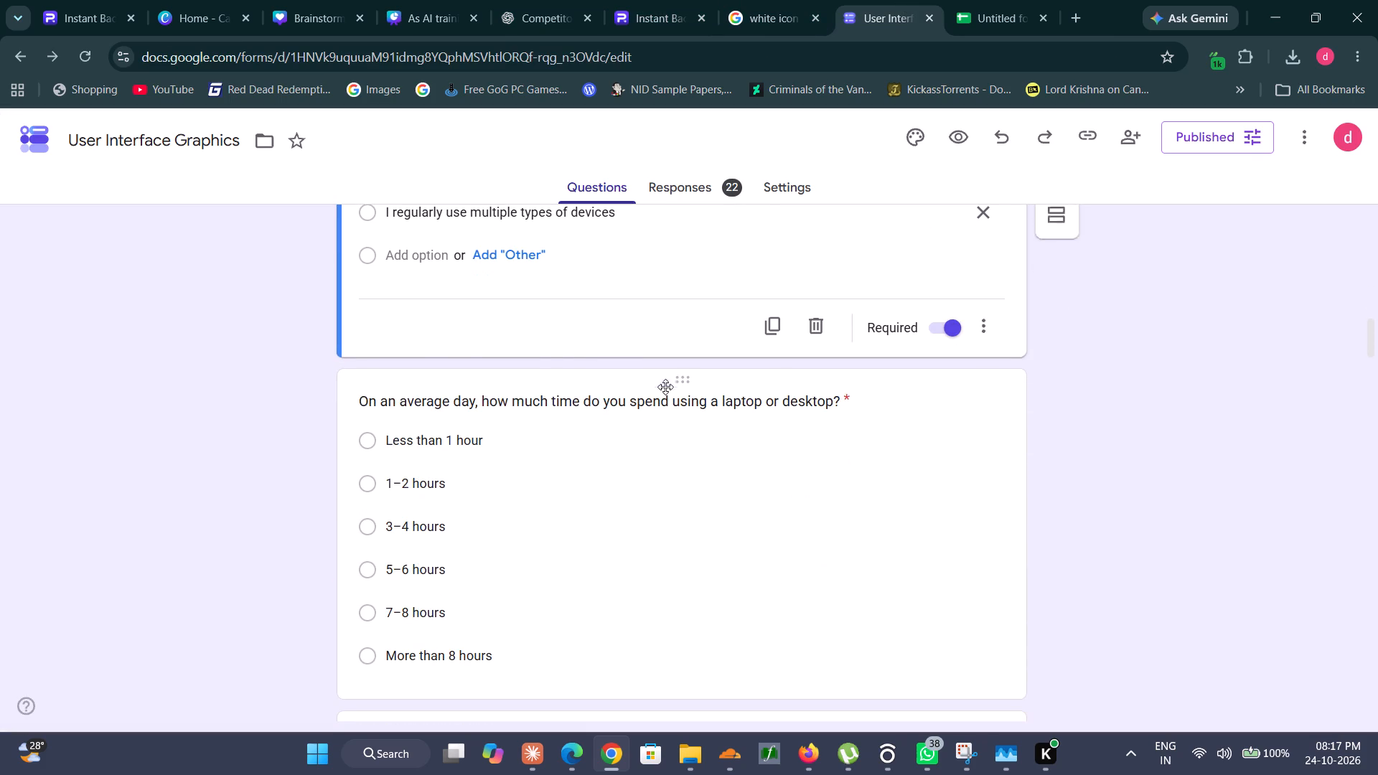
double_click(528, 407)
double_click(489, 273)
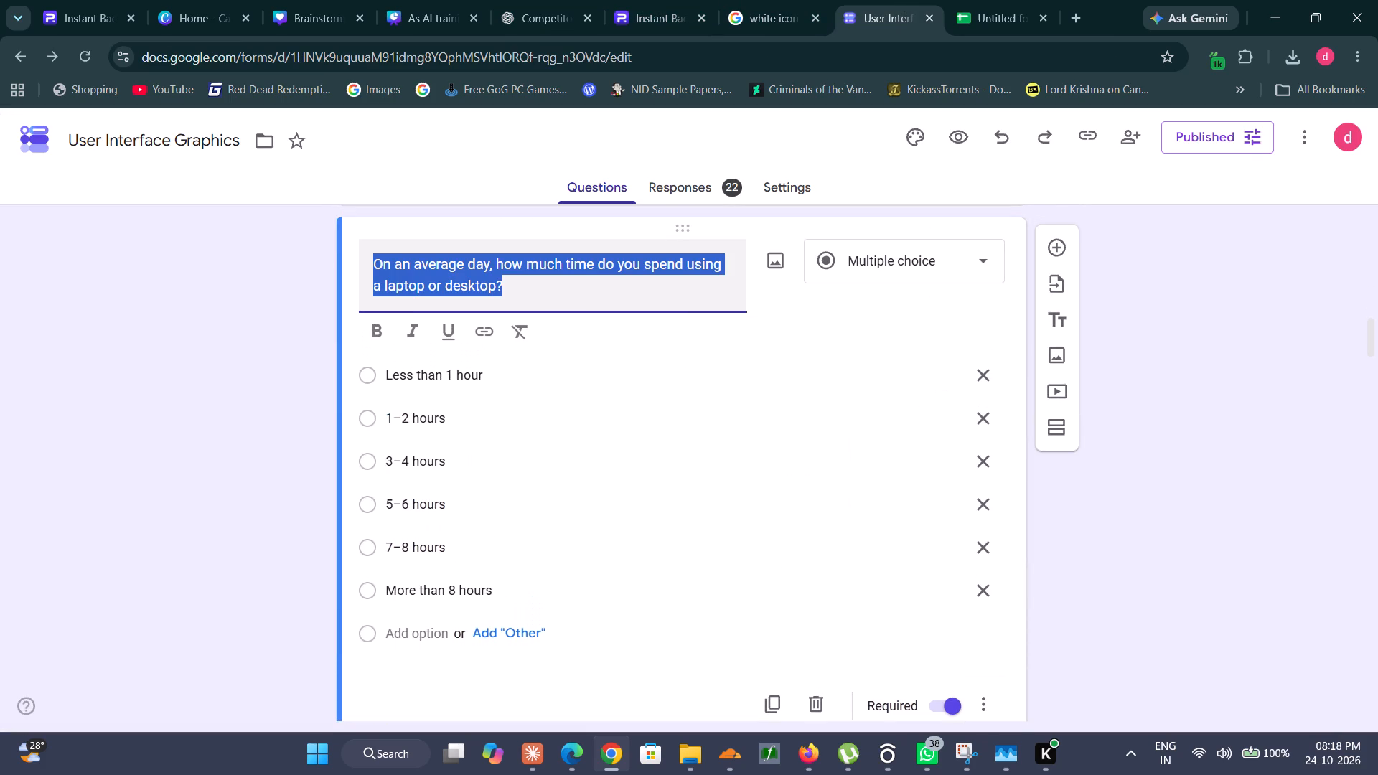
key(ctrl+c)
click(535, 0)
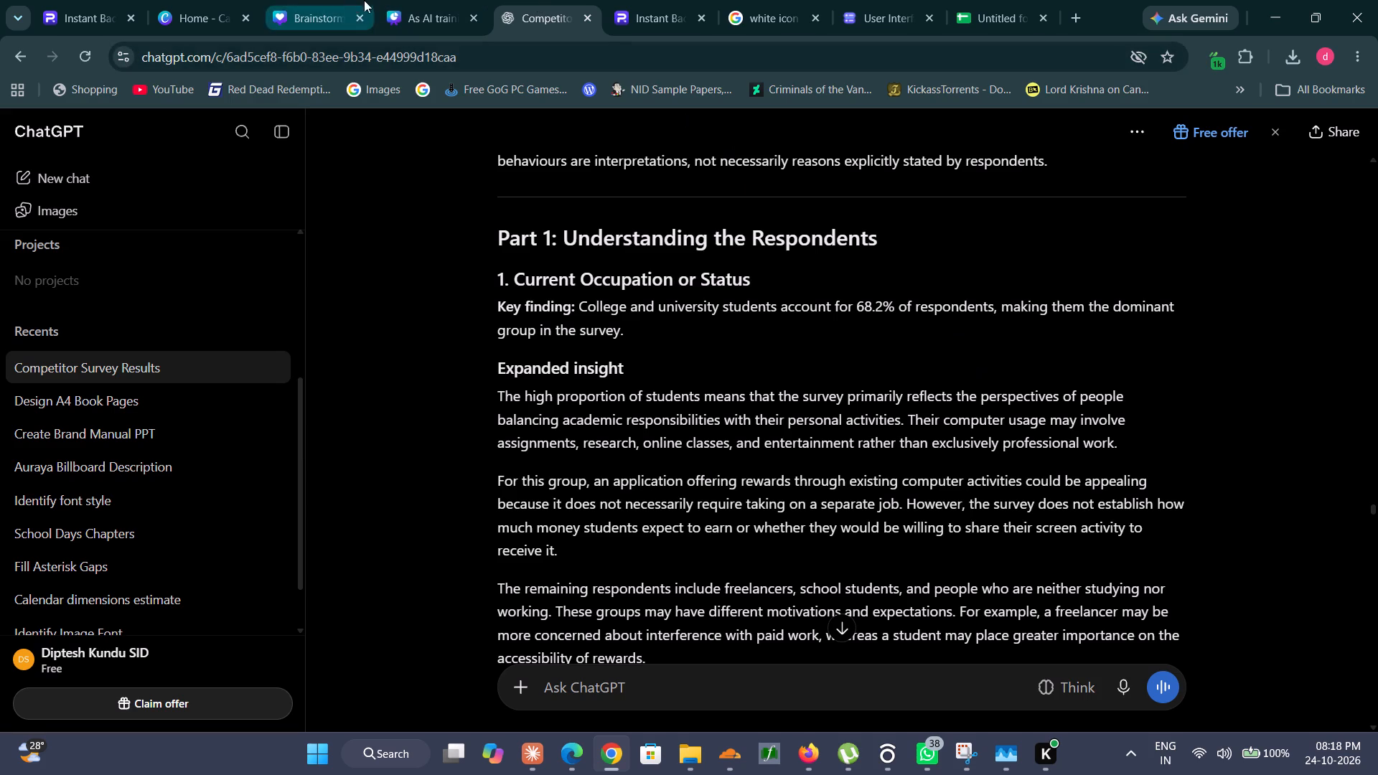
click(403, 0)
double_click(1082, 507)
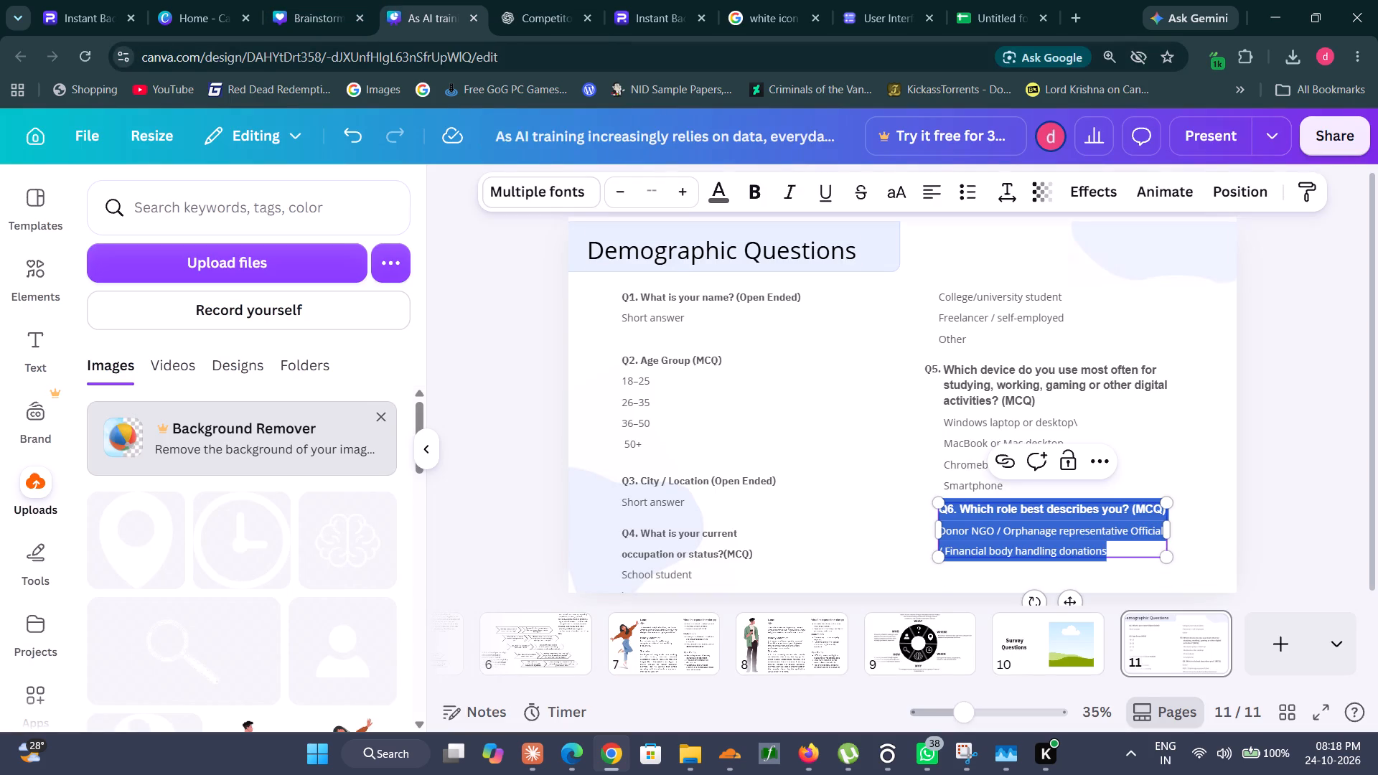
click(1132, 521)
click(1125, 509)
click(1125, 509)
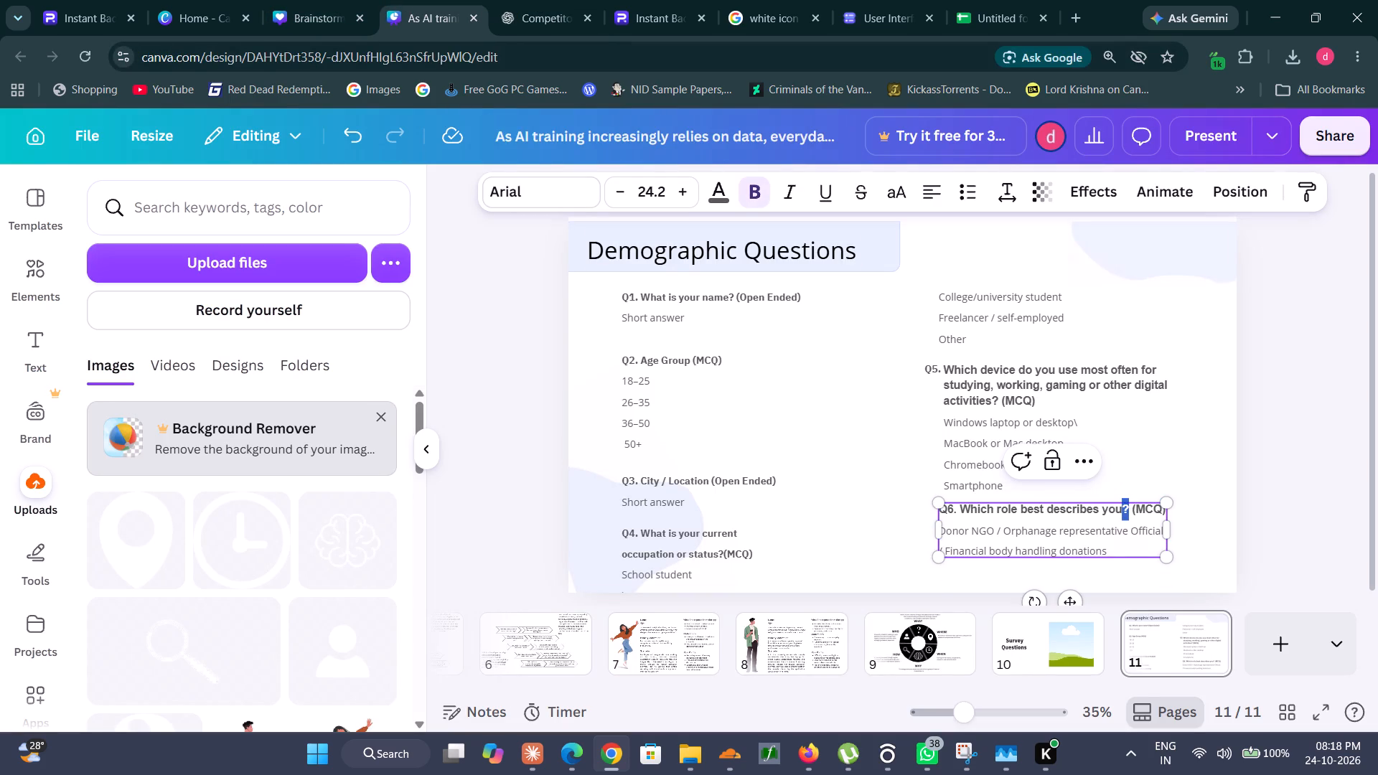
click(1130, 509)
drag(1130, 509, 995, 500)
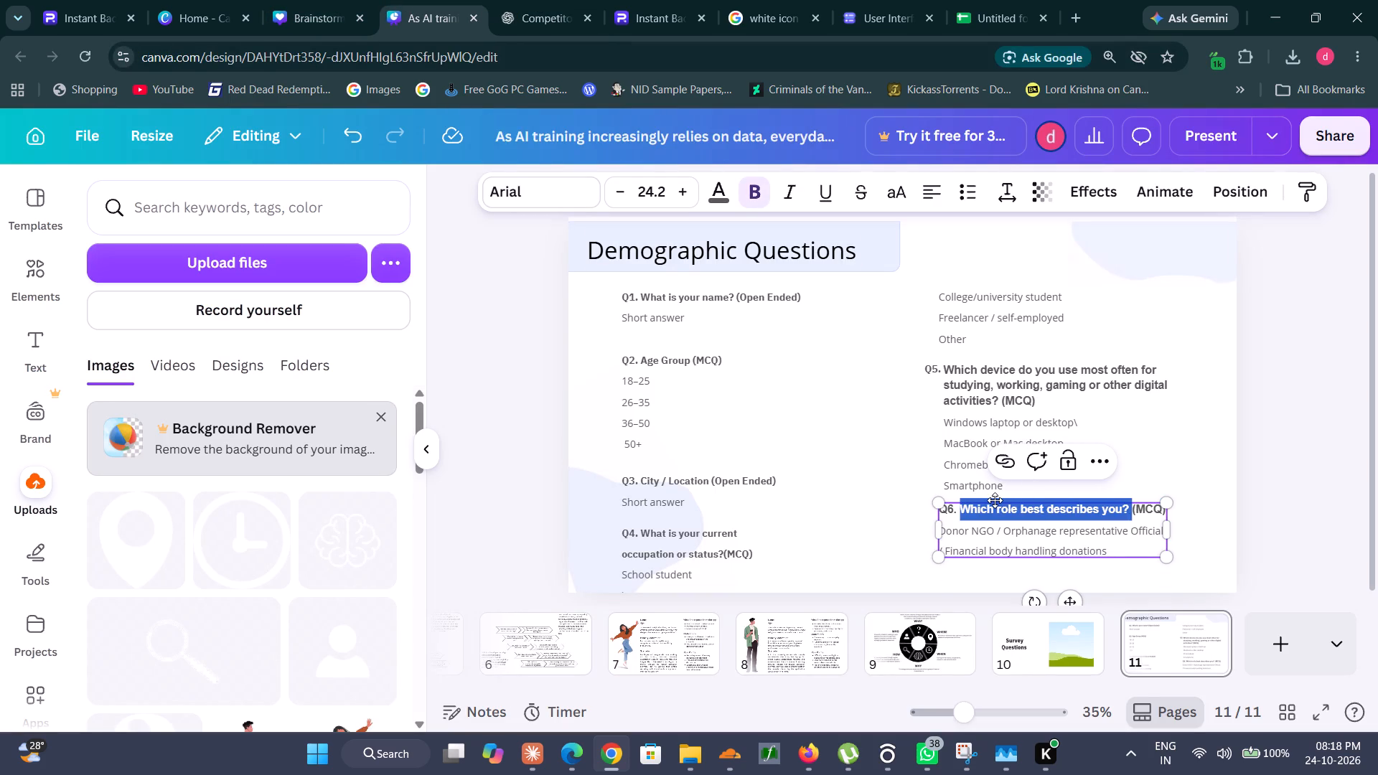
key(ctrl+v)
Widen the Q6 text box so the question, including "(MCQ)", fits on two lines.
click(1167, 554)
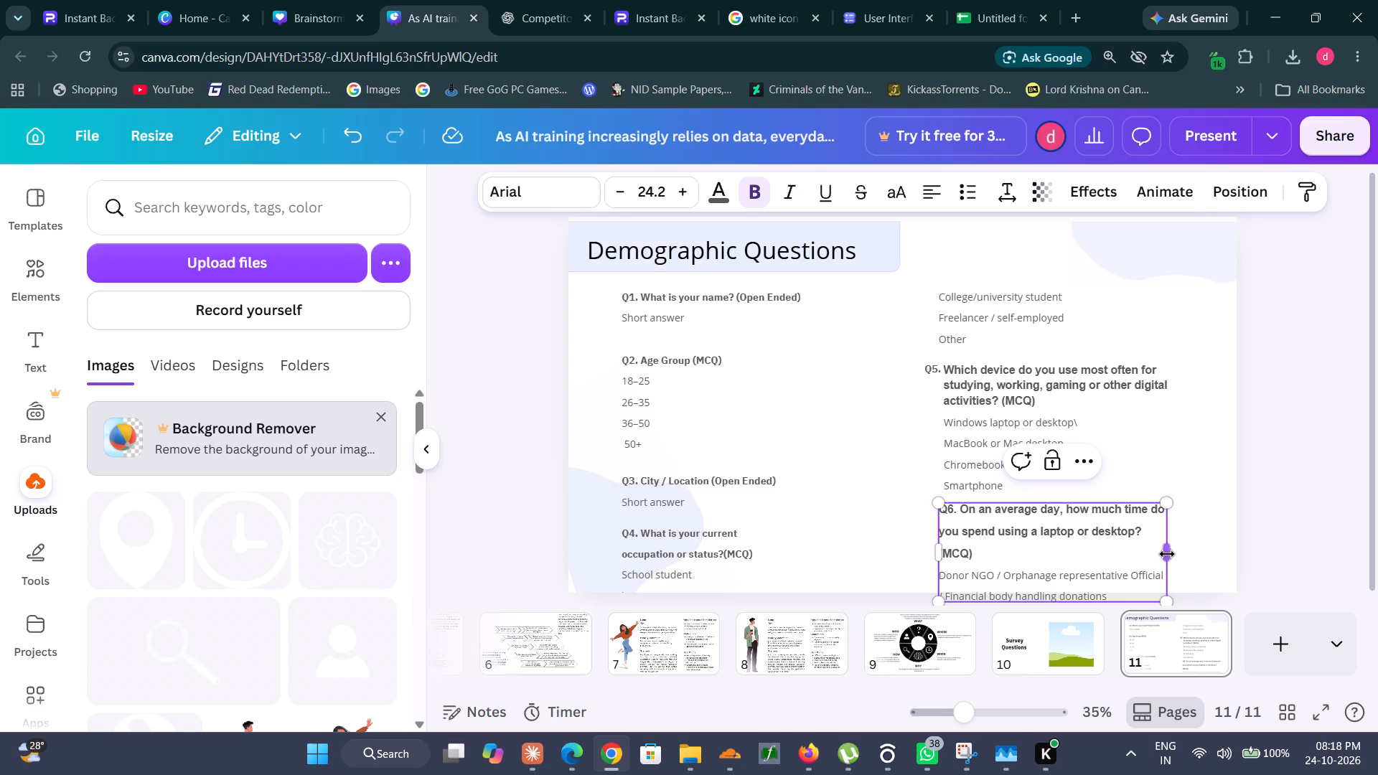
click(1225, 515)
click(1128, 520)
drag(1164, 550, 1165, 550)
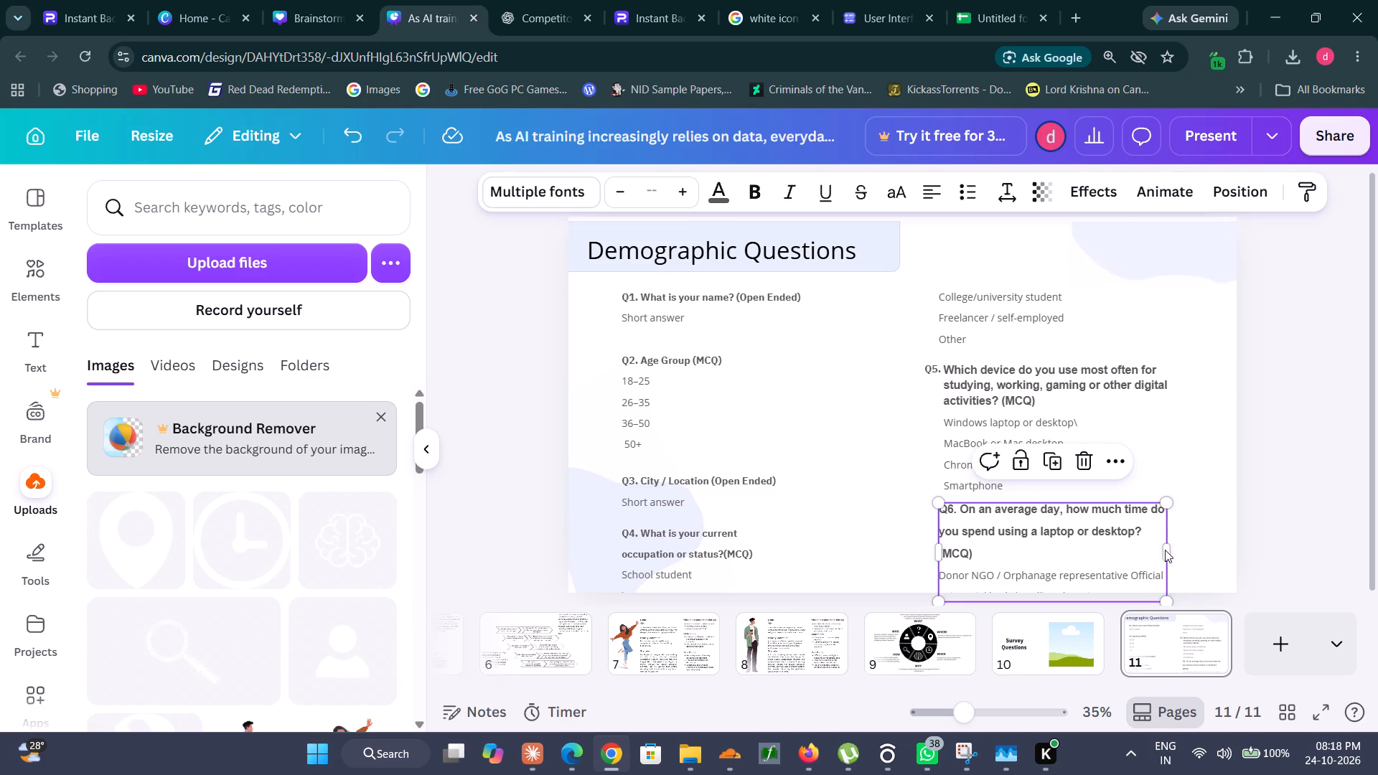
drag(1165, 550, 1178, 547)
key(ctrl+z)
drag(1172, 548, 1196, 548)
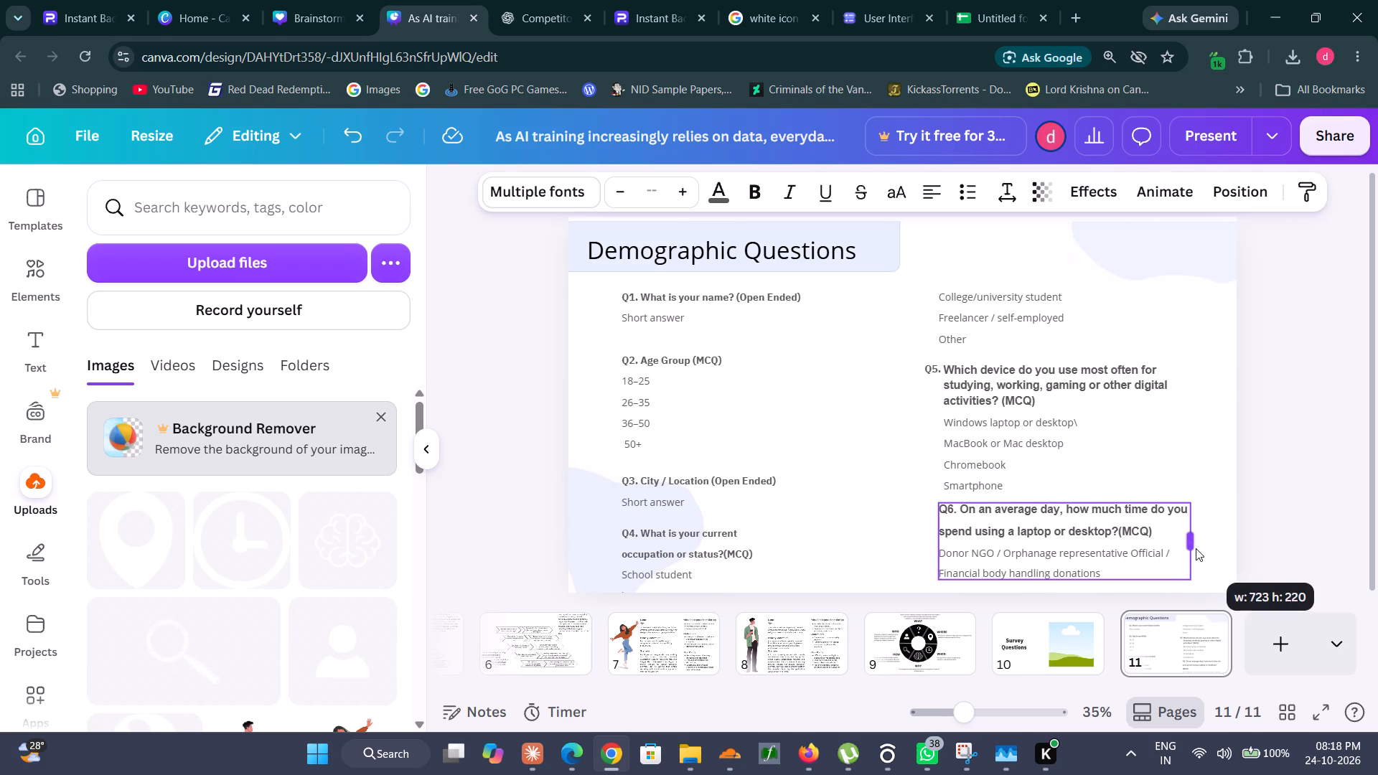
drag(1196, 548, 1220, 553)
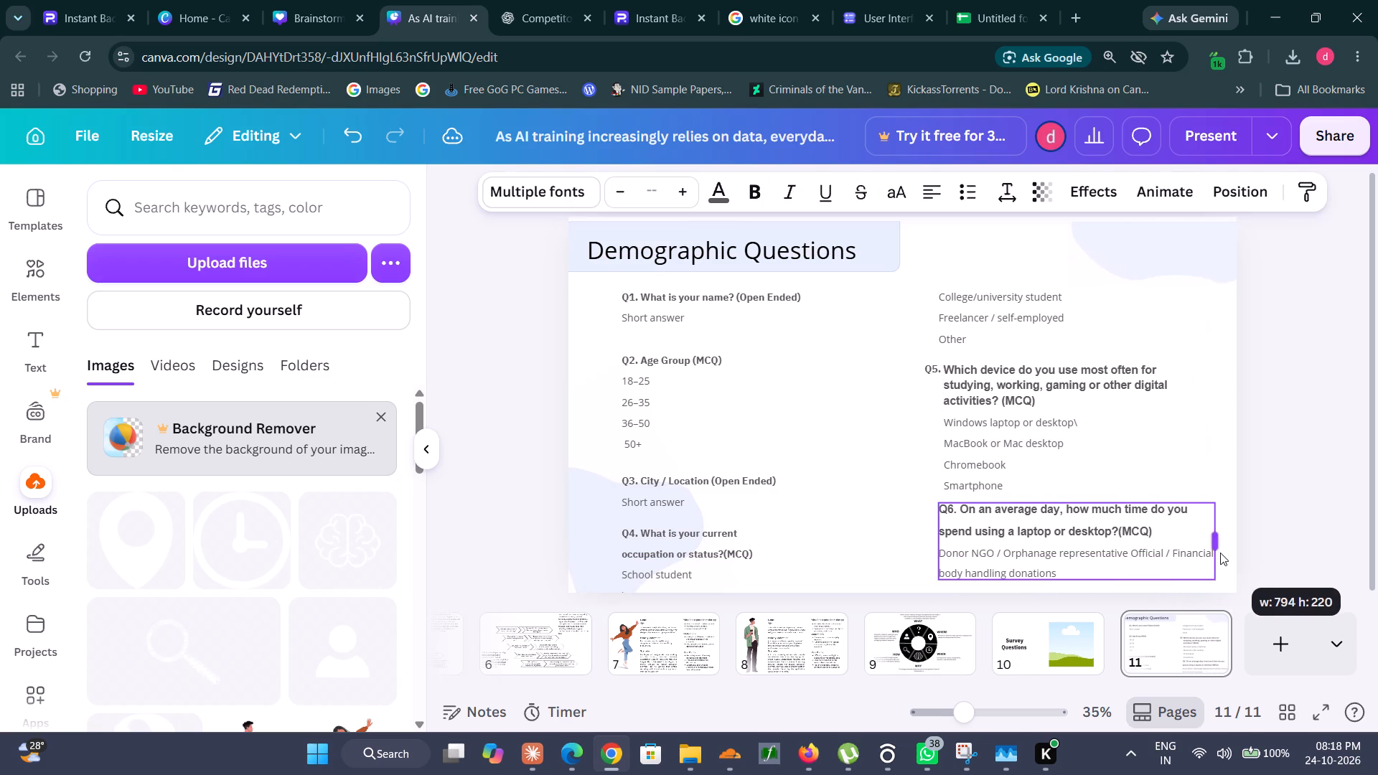
drag(1220, 553, 1209, 555)
click(1248, 511)
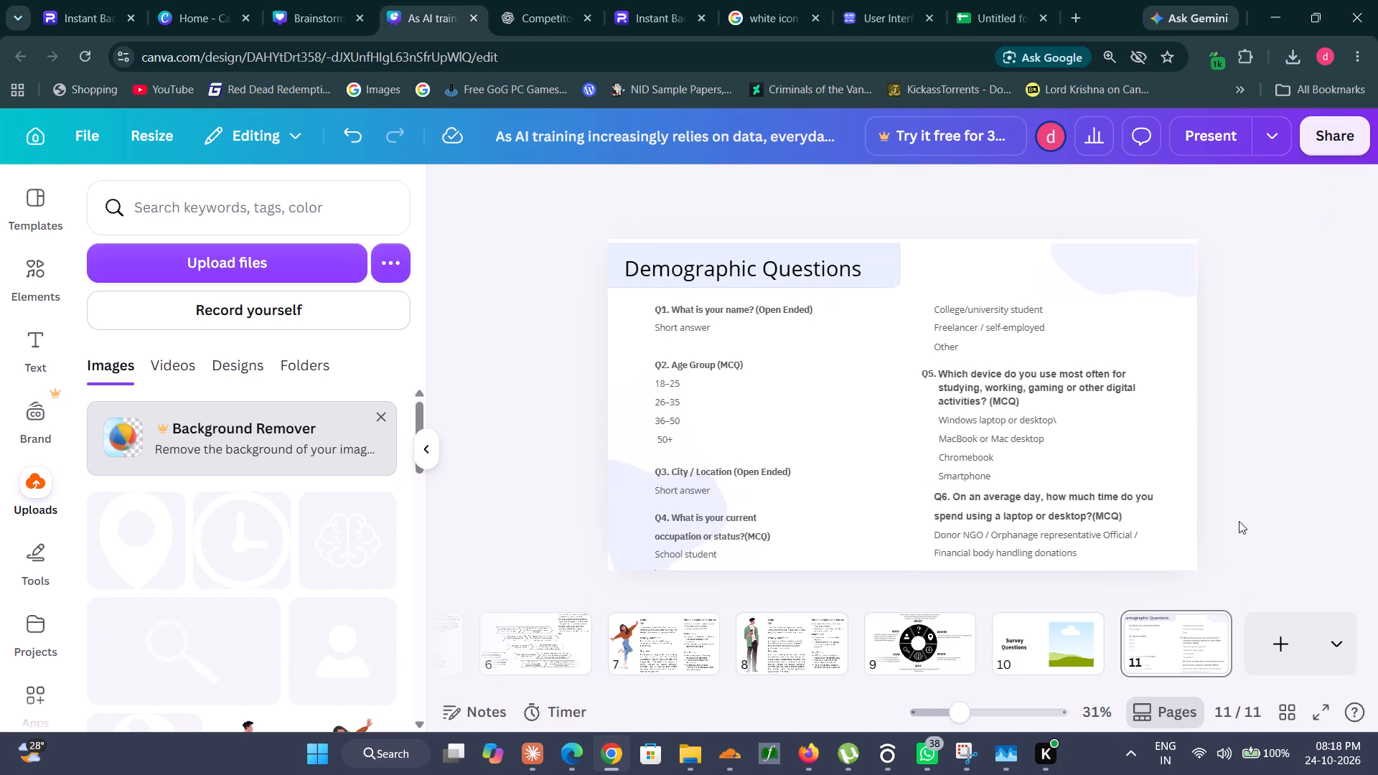